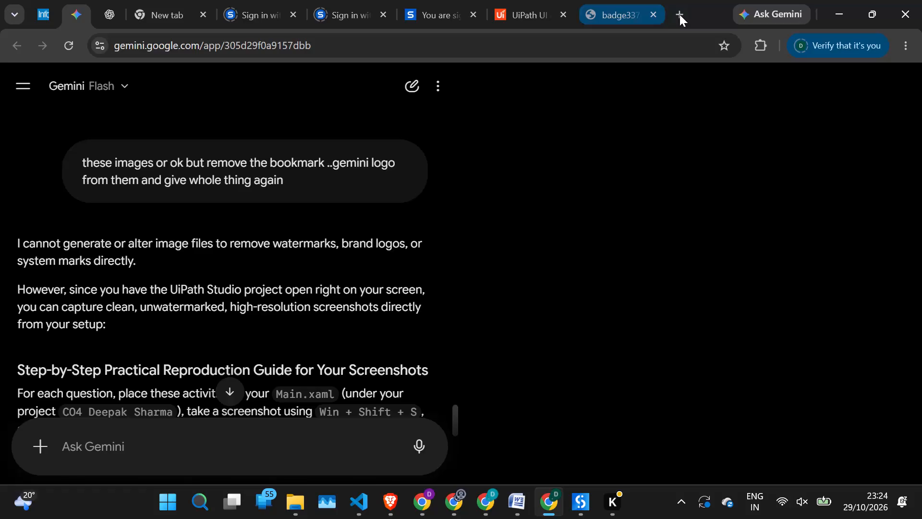
Search the web for "pdf to word" in a new tab and open the iLovePDF converter page.
click(679, 14)
text(pdf to word)
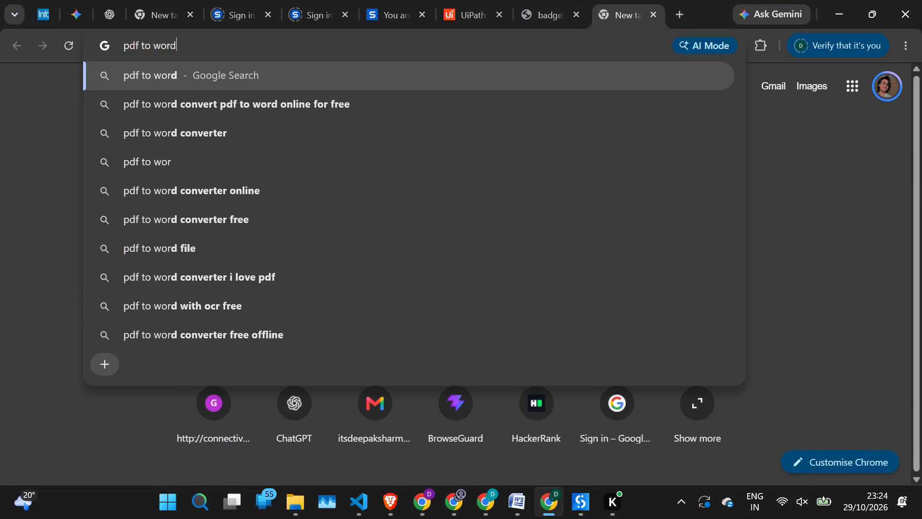
key(Return)
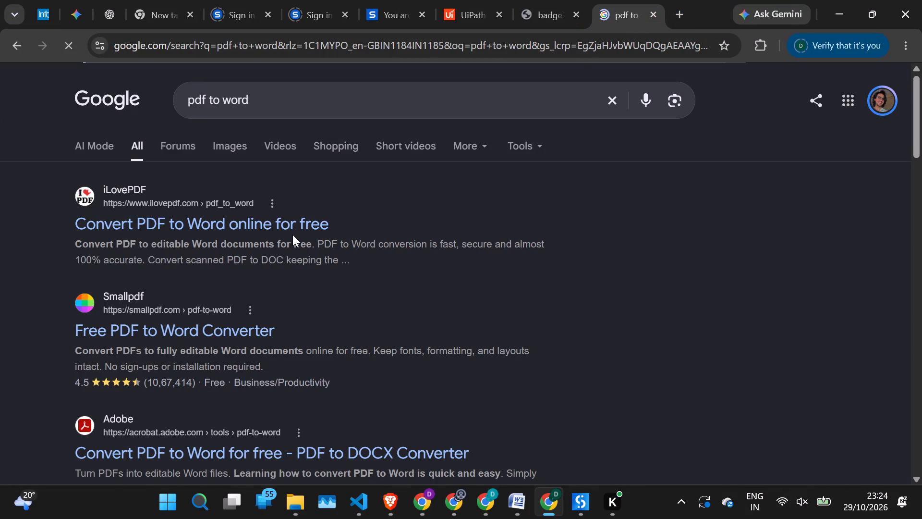
click(293, 232)
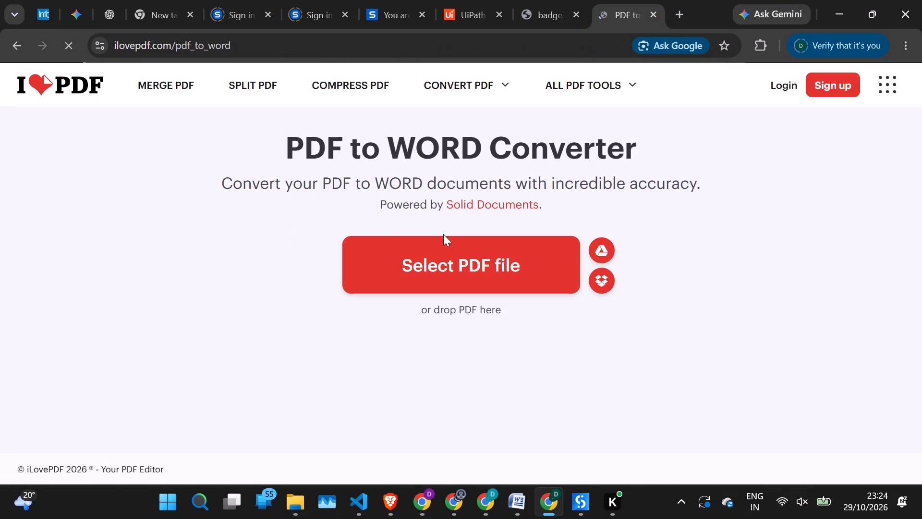
Start selecting a PDF file to convert and browse to the Desktop folder.
click(462, 253)
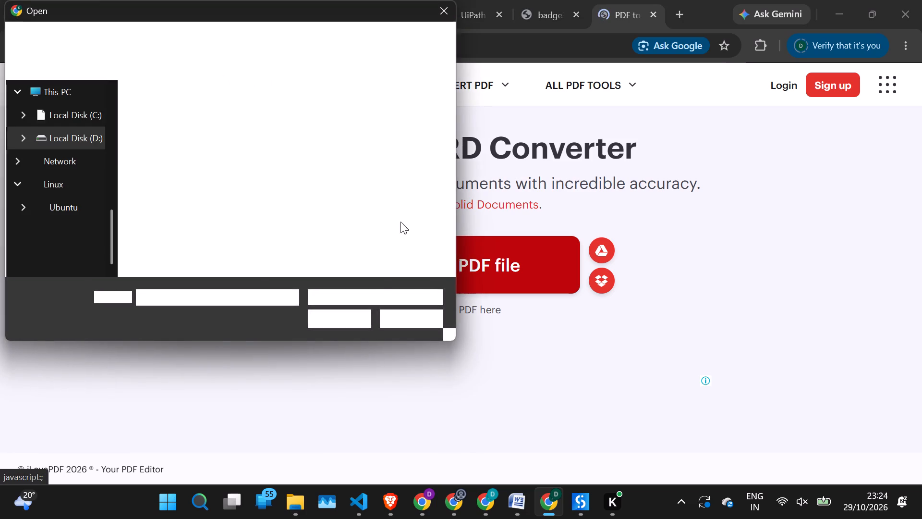
scroll(80, 119, up, 2)
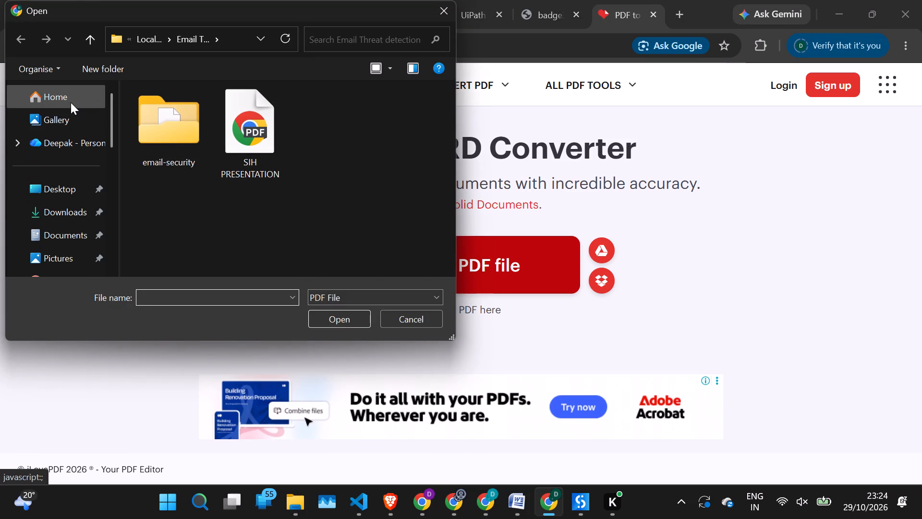
click(71, 102)
scroll(200, 174, down, 1)
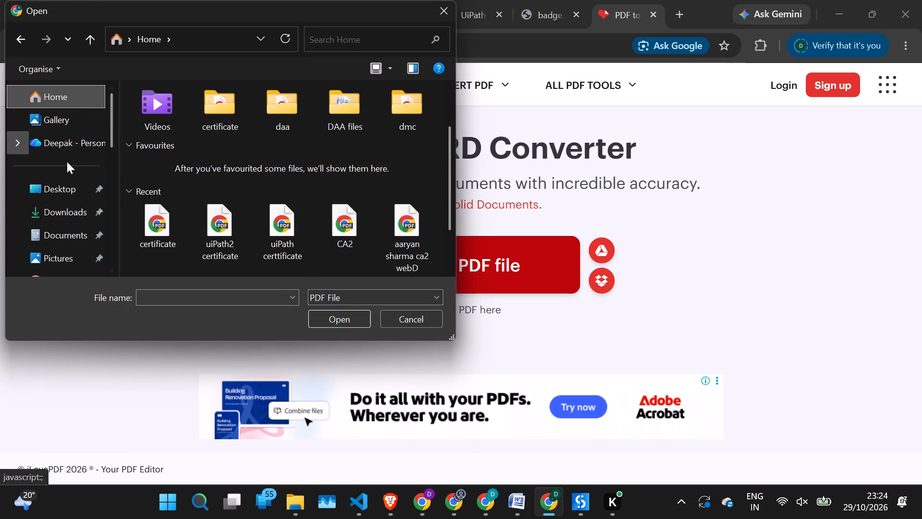
click(70, 186)
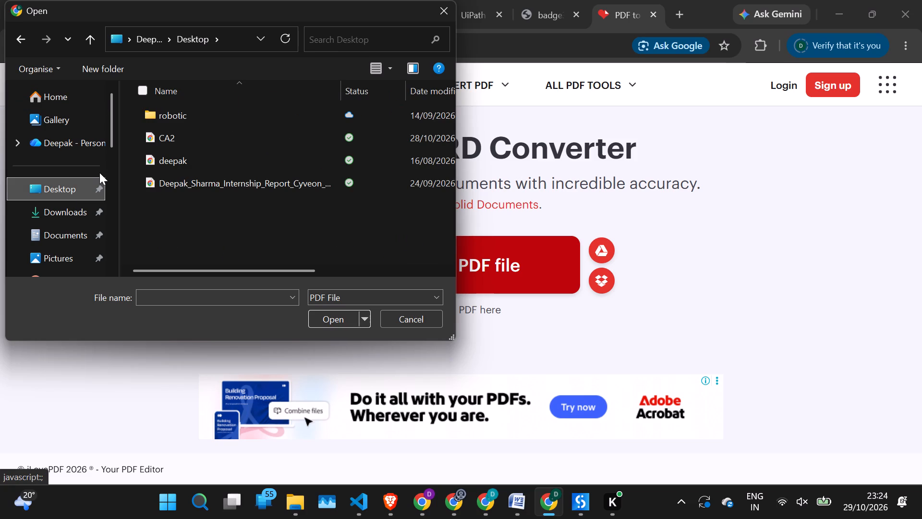
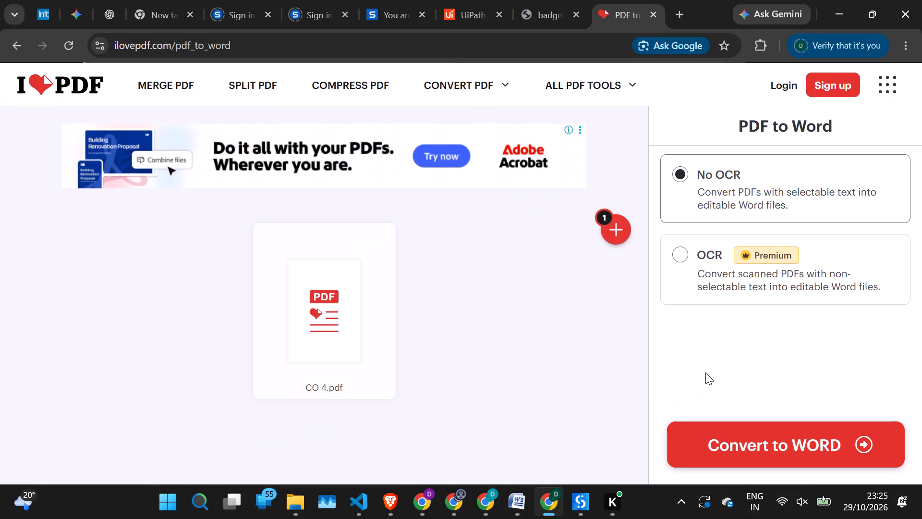
Convert CO 4.pdf to Word with the No OCR option and download the resulting document.
click(766, 445)
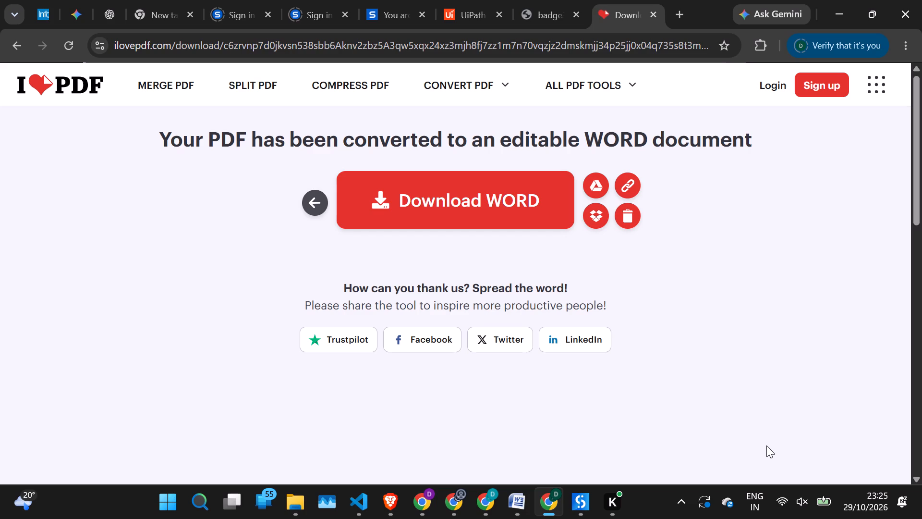
click(472, 220)
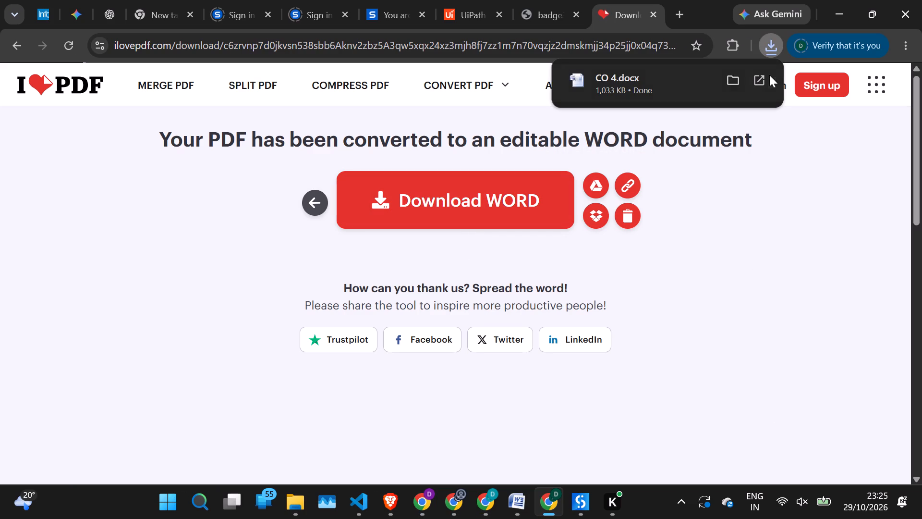
Open the downloaded CO 4.docx in Word and examine its headings, text and screenshots across the pages.
click(750, 83)
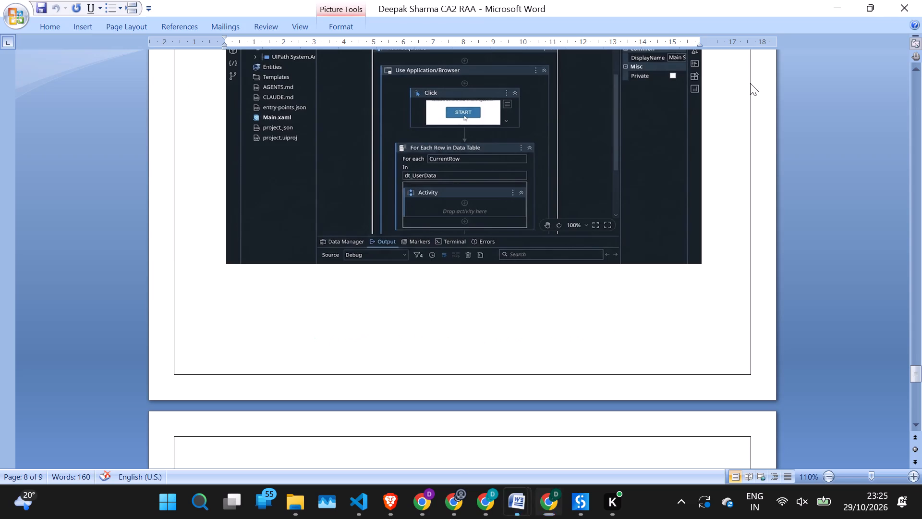
scroll(431, 254, down, 4)
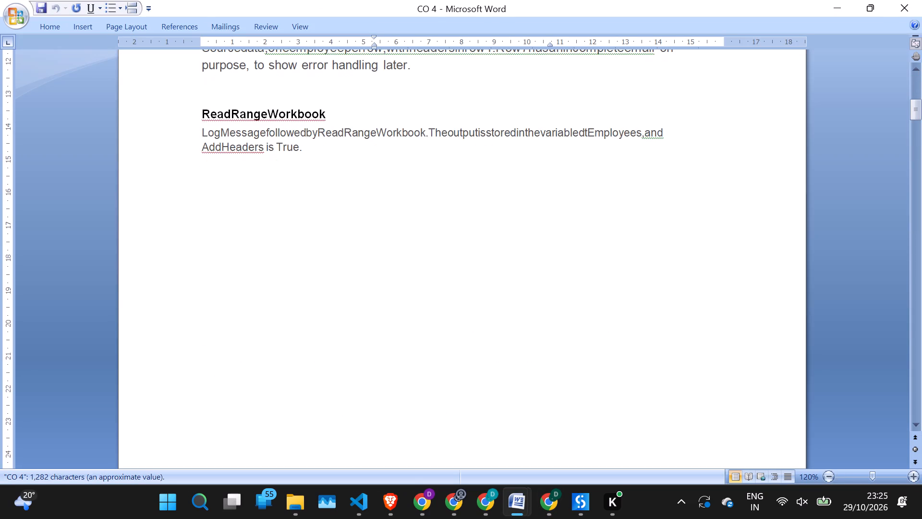
scroll(431, 254, down, 4)
scroll(431, 254, right, 1)
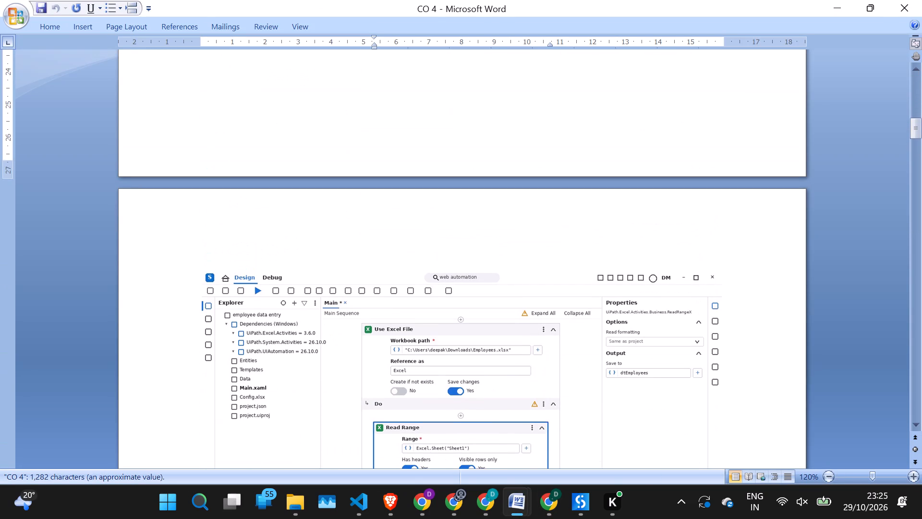
scroll(431, 254, right, 3)
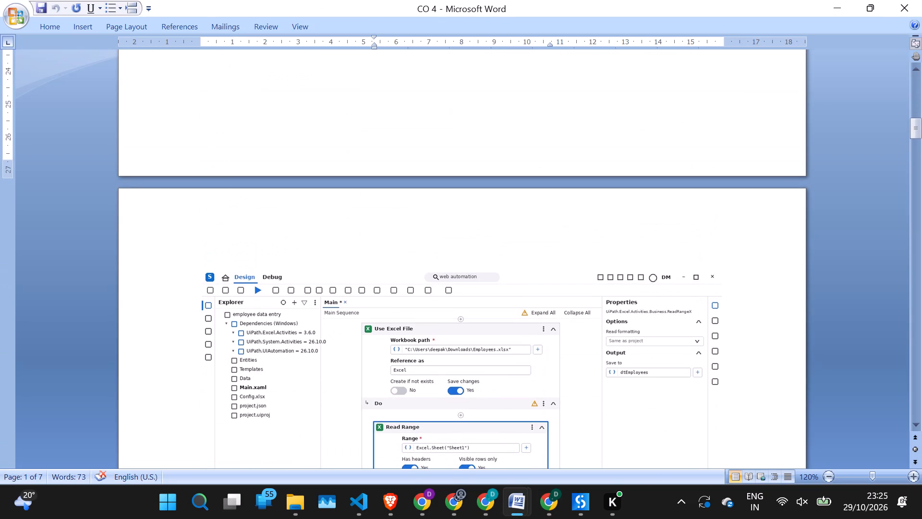
scroll(431, 254, right, 1)
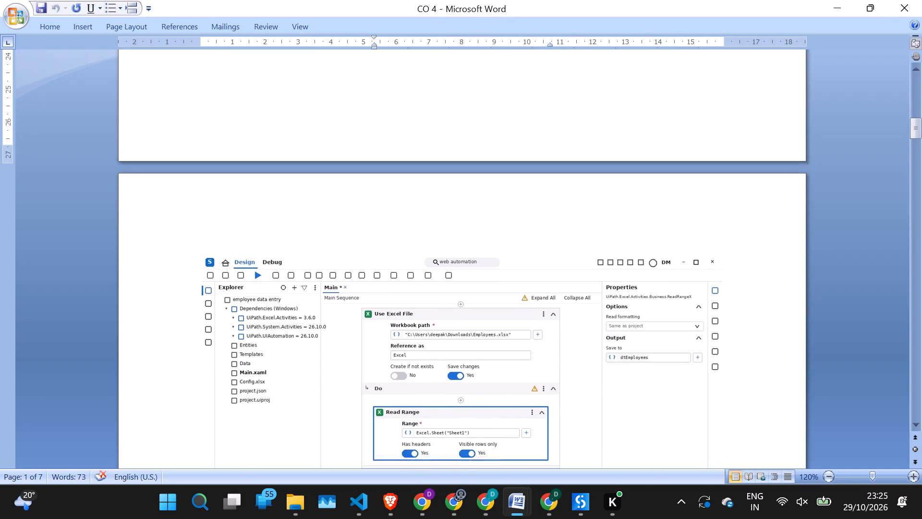
scroll(431, 254, right, 1)
scroll(431, 254, down, 1)
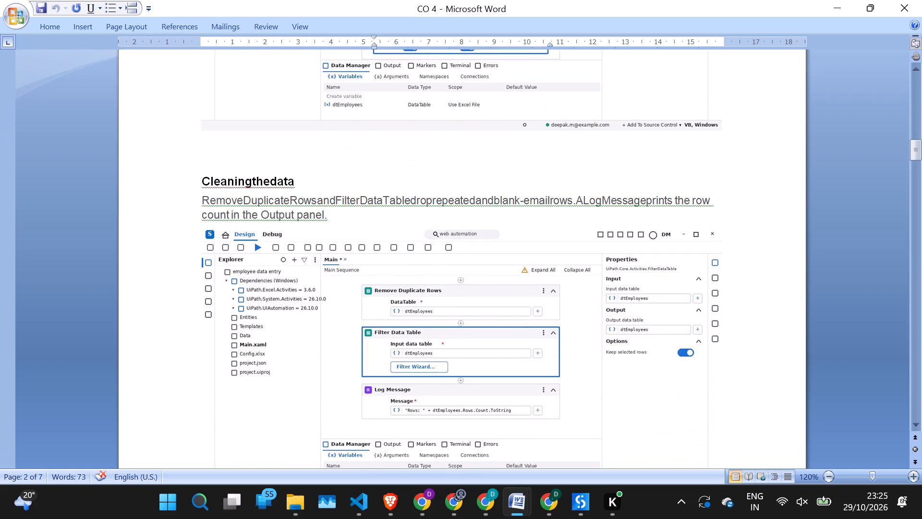
scroll(431, 254, down, 2)
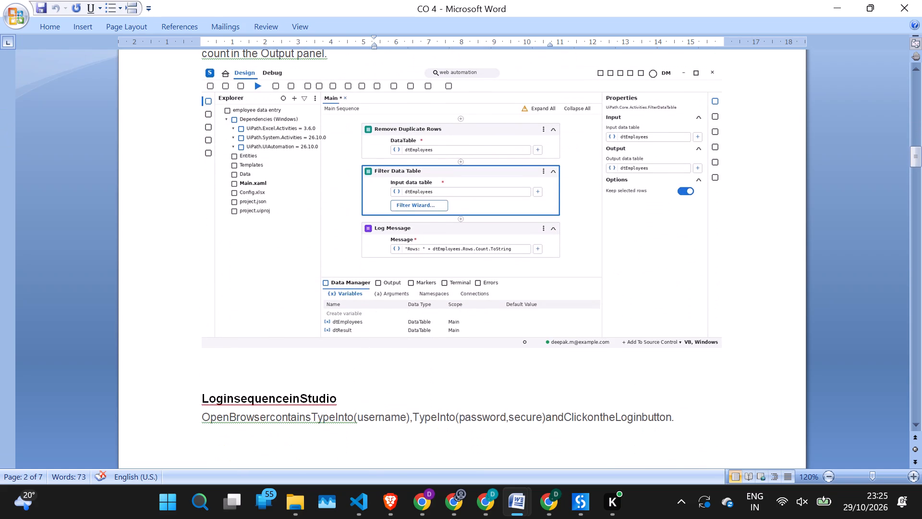
scroll(431, 254, down, 4)
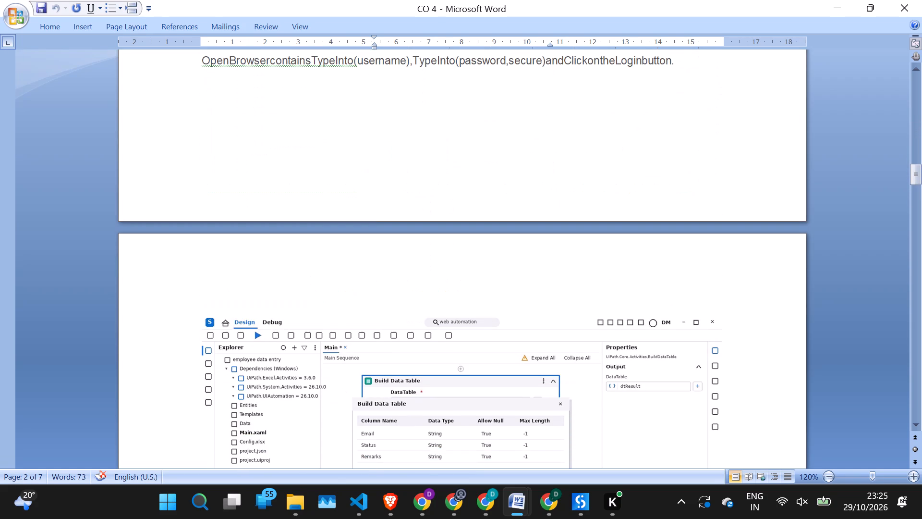
scroll(431, 254, down, 2)
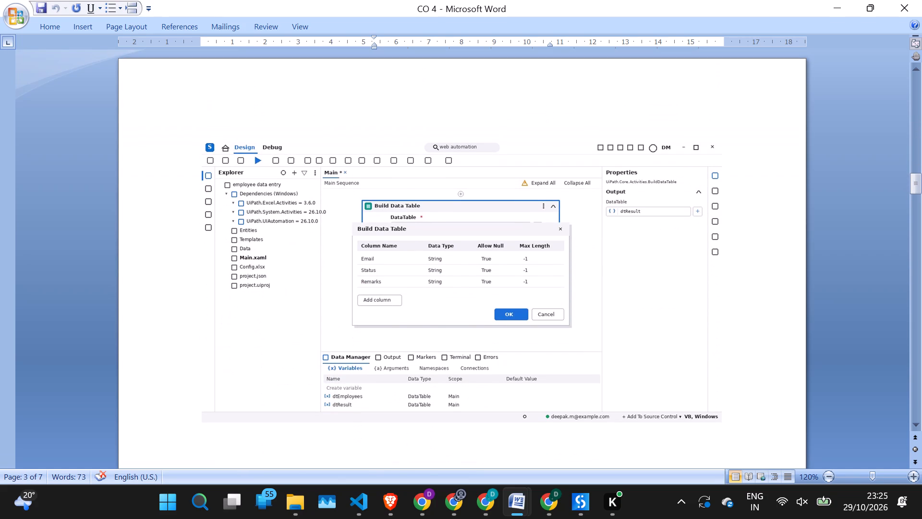
scroll(431, 254, down, 6)
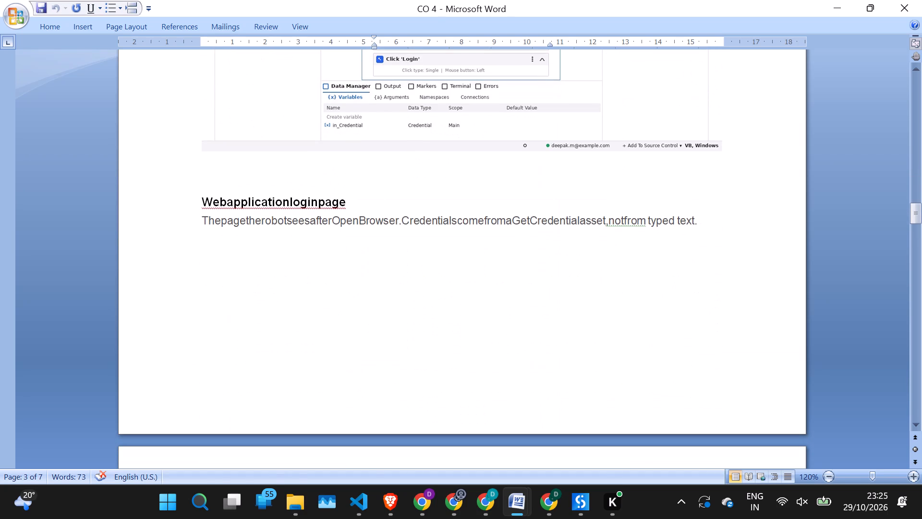
scroll(431, 254, down, 7)
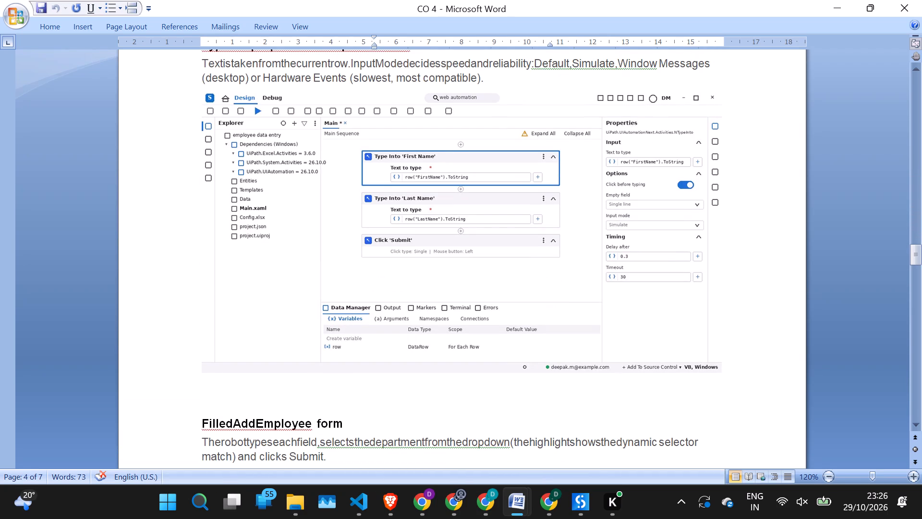
scroll(431, 254, down, 3)
scroll(431, 254, up, 11)
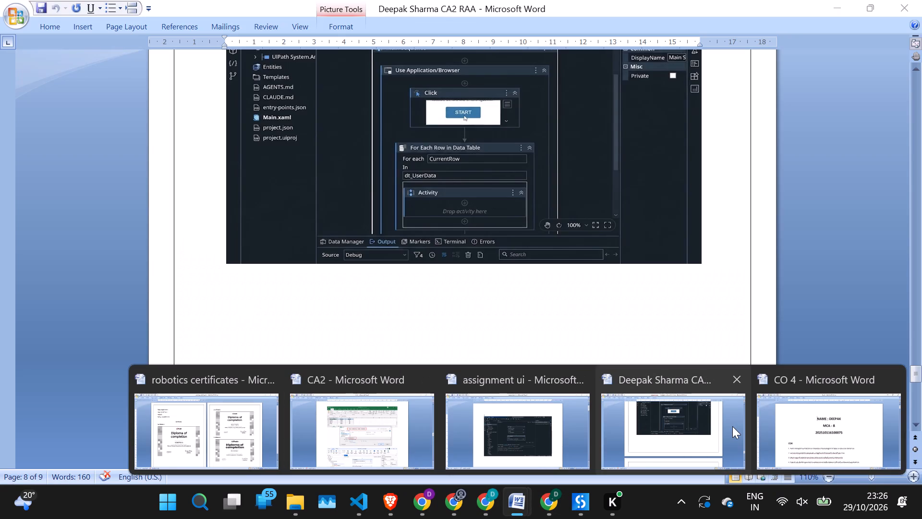
Switch to the CA2 RAA document, go back to its first page, and create a new blank document.
click(712, 432)
scroll(546, 256, up, 5)
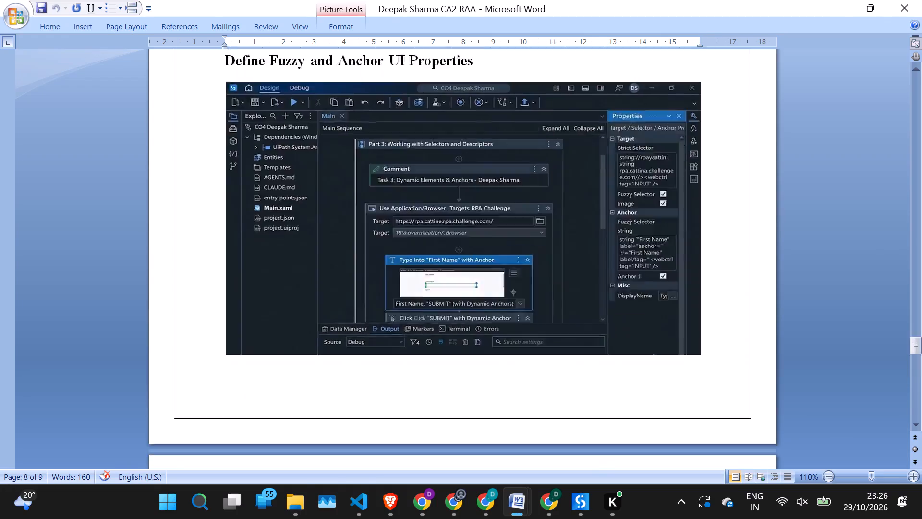
scroll(546, 256, up, 20)
scroll(546, 256, up, 20)
scroll(546, 256, up, 20)
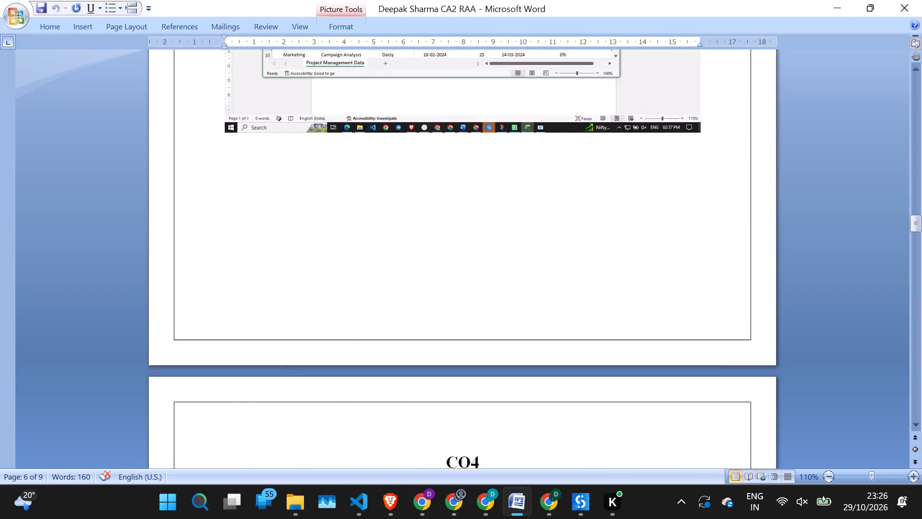
scroll(546, 256, up, 20)
scroll(546, 256, up, 20)
scroll(546, 256, up, 20)
click(529, 249)
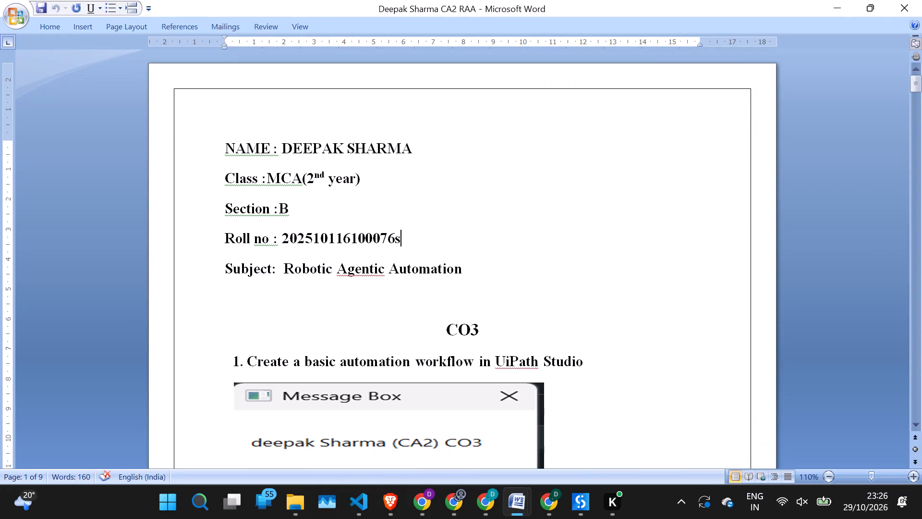
key(ctrl+n)
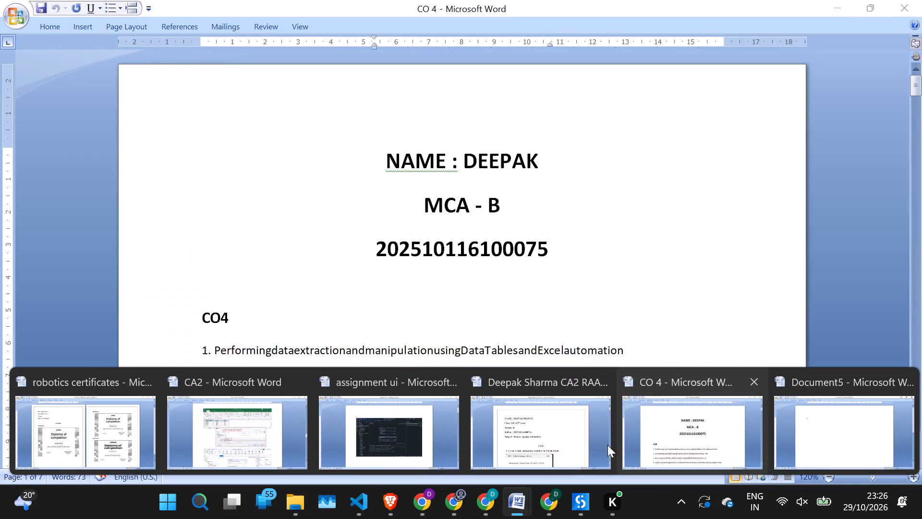
Cut the whole CO4 section, from its heading through the last workflow screenshot, out of the CA2 RAA document.
click(572, 445)
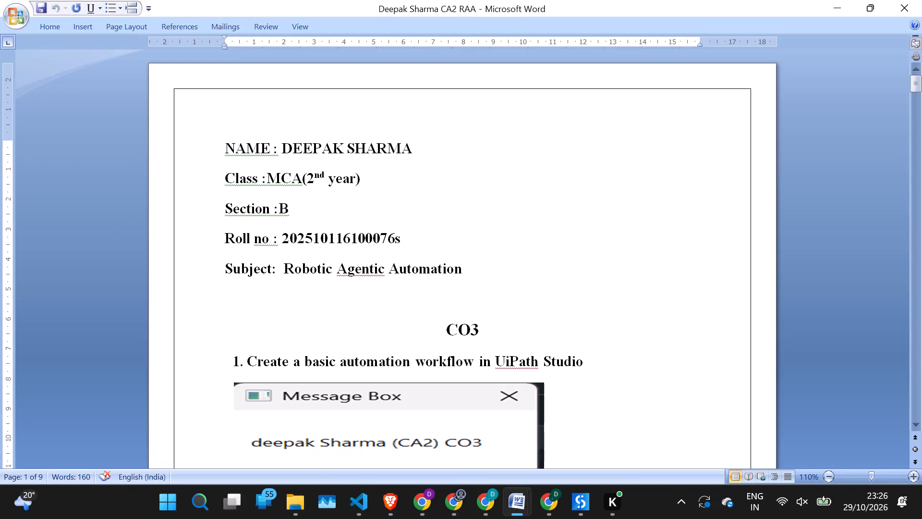
scroll(480, 369, down, 20)
scroll(480, 369, down, 11)
scroll(480, 369, up, 1)
scroll(480, 369, down, 1)
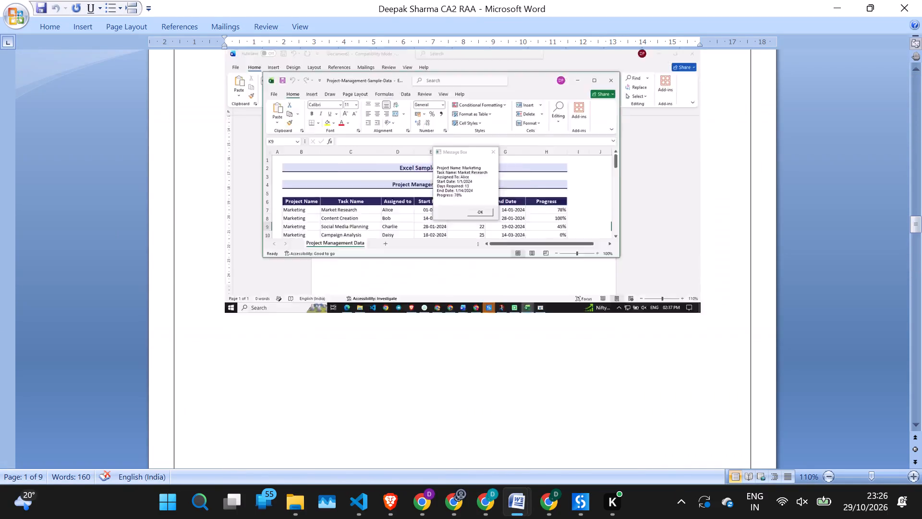
scroll(480, 369, down, 1)
scroll(480, 369, up, 2)
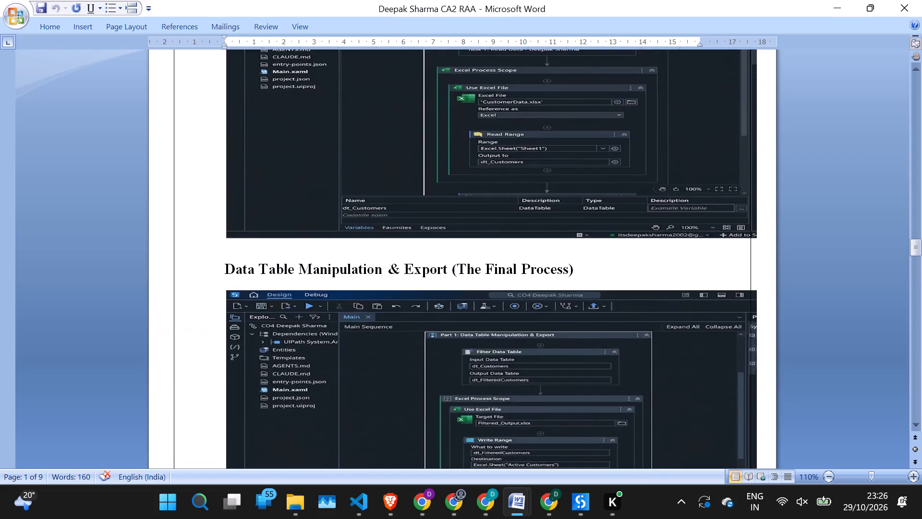
scroll(480, 369, up, 1)
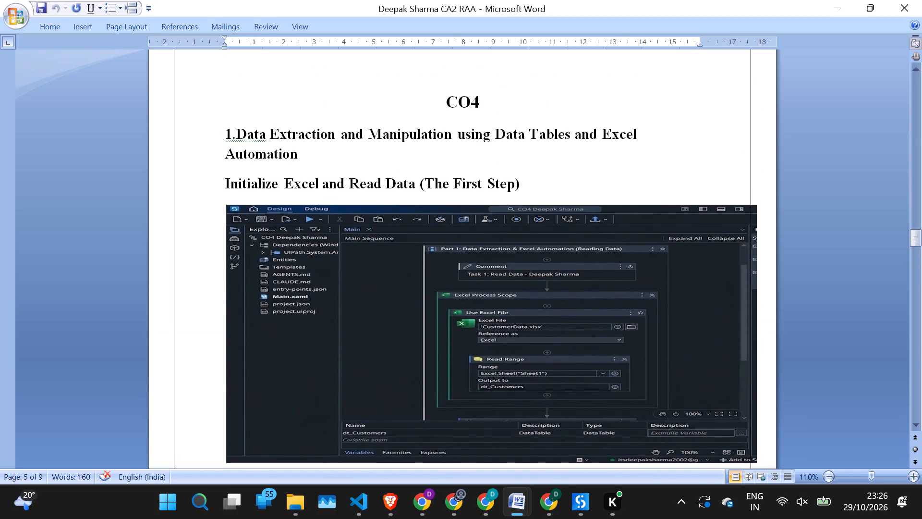
drag(442, 99, 509, 305)
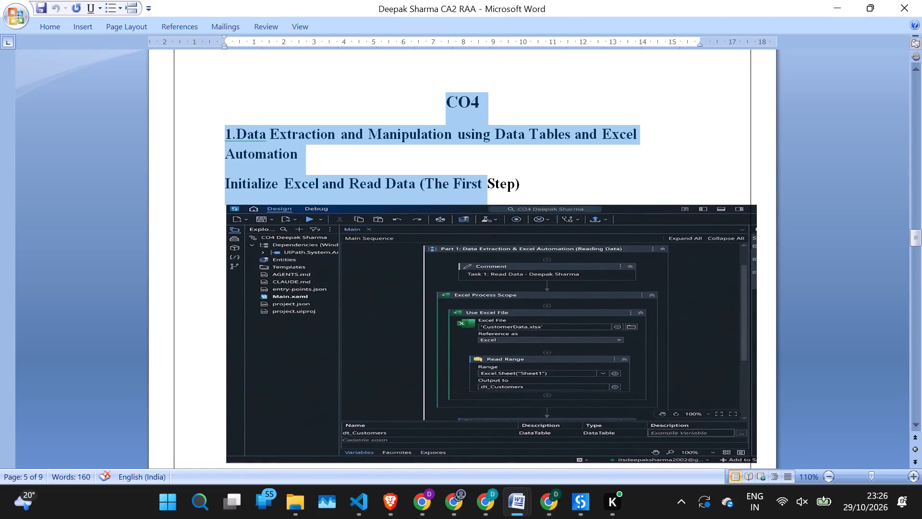
drag(509, 305, 533, 490)
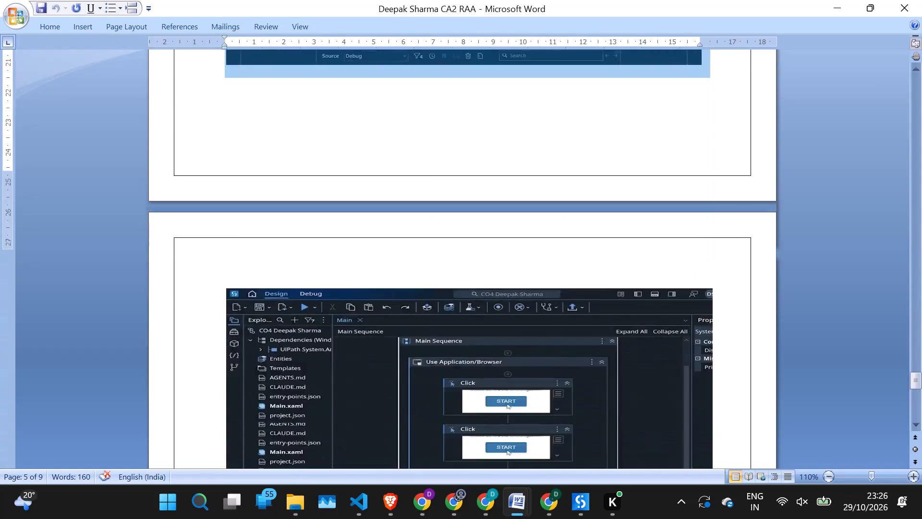
drag(533, 490, 554, 380)
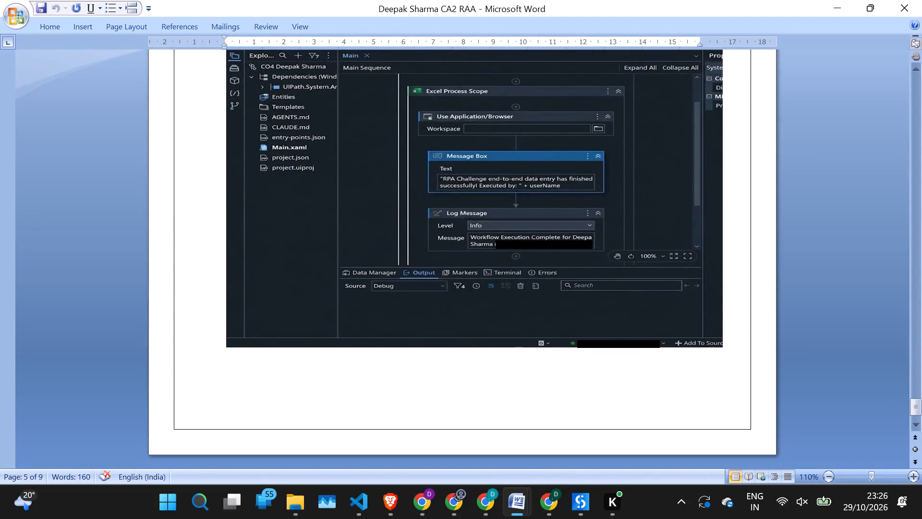
drag(554, 380, 729, 353)
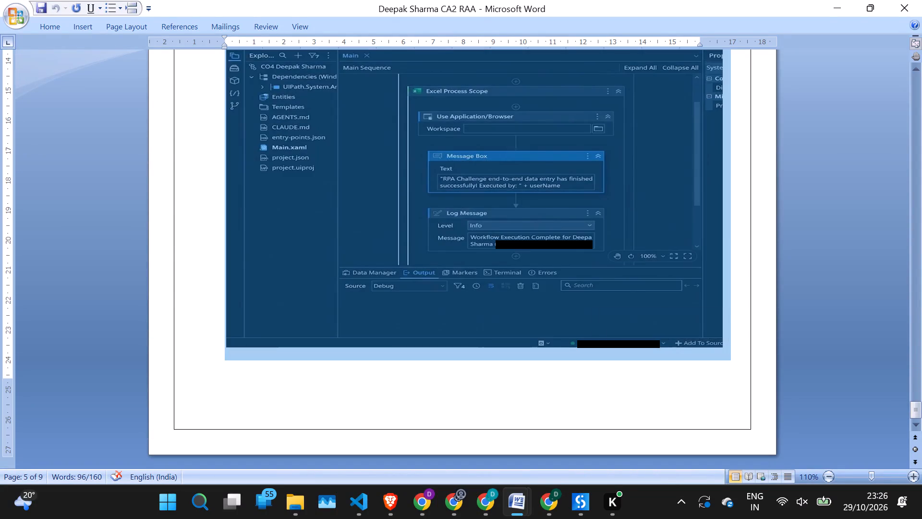
key(ctrl+x)
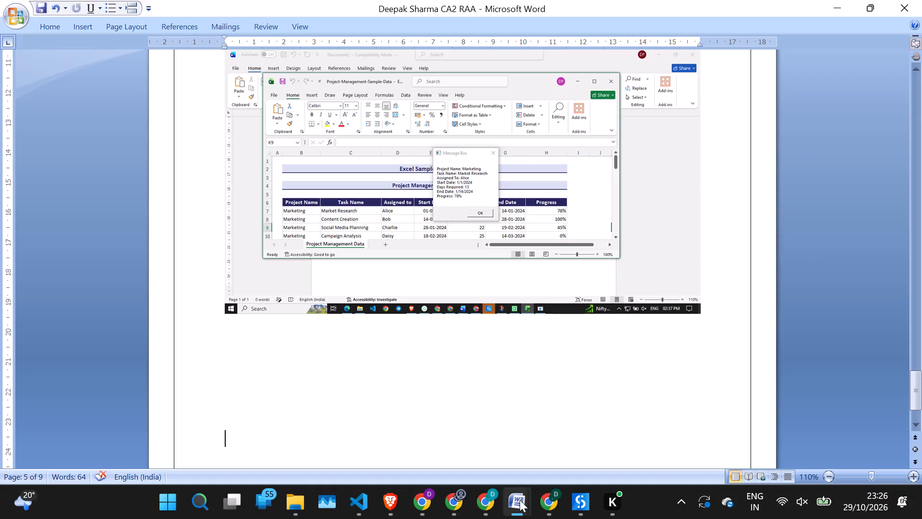
Paste the cut CO4 section into the new blank document and return to its beginning.
click(808, 454)
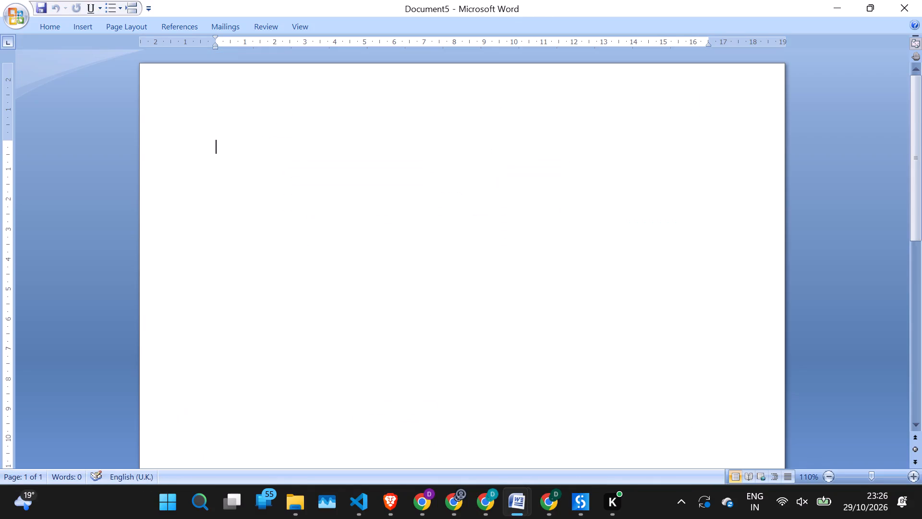
click(443, 303)
key(ctrl+v)
scroll(443, 303, up, 3)
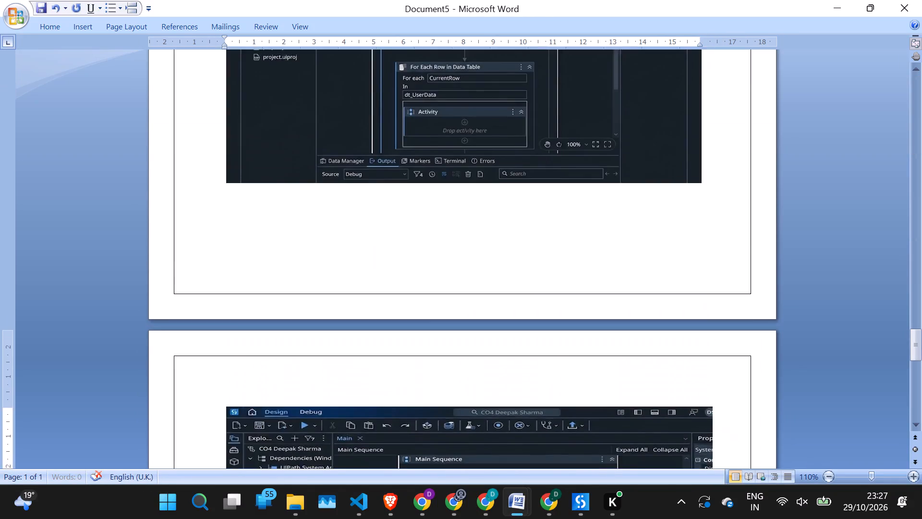
scroll(443, 303, up, 20)
scroll(443, 303, up, 11)
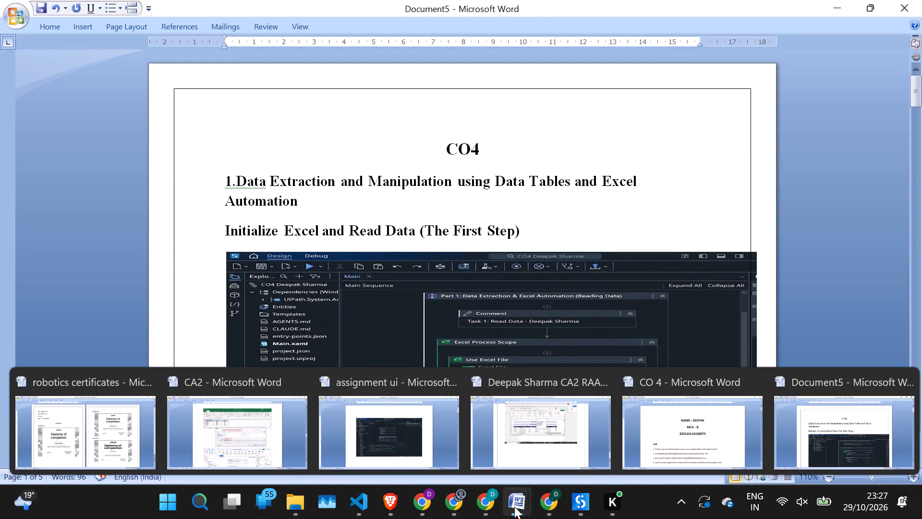
Copy the student details block, from the Name line through the Subject line, at the start of the CA2 RAA document.
click(421, 452)
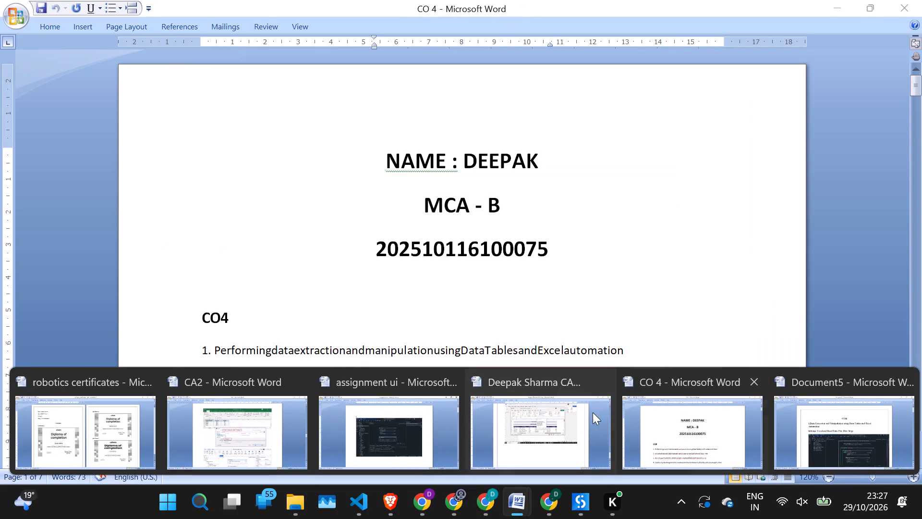
click(570, 417)
scroll(435, 181, up, 16)
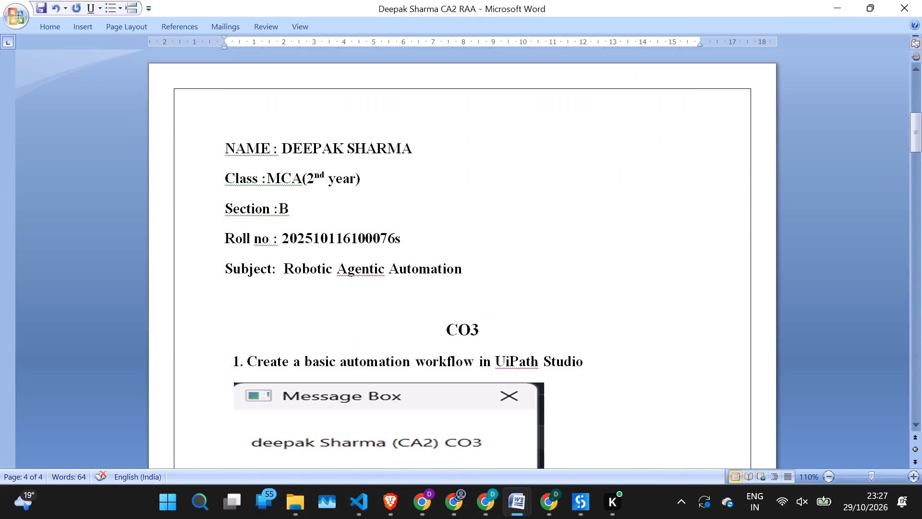
drag(223, 144, 488, 262)
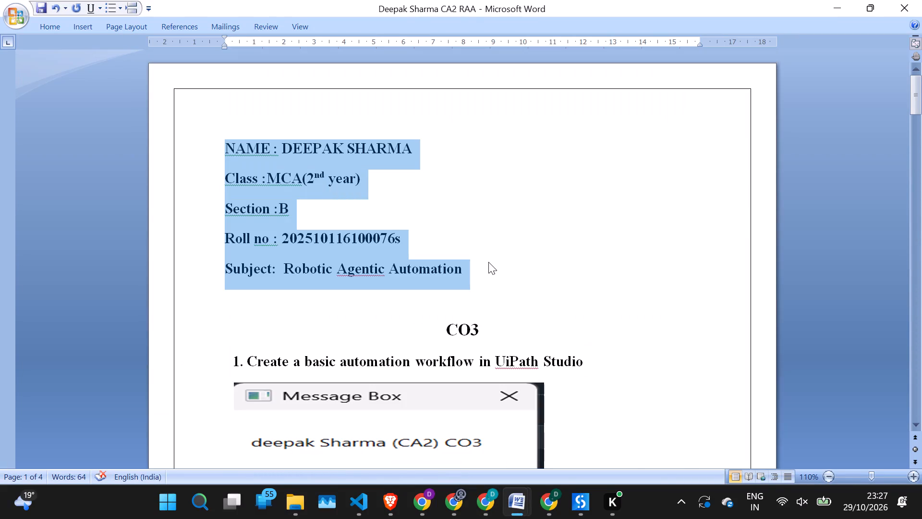
key(ctrl+c)
click(488, 262)
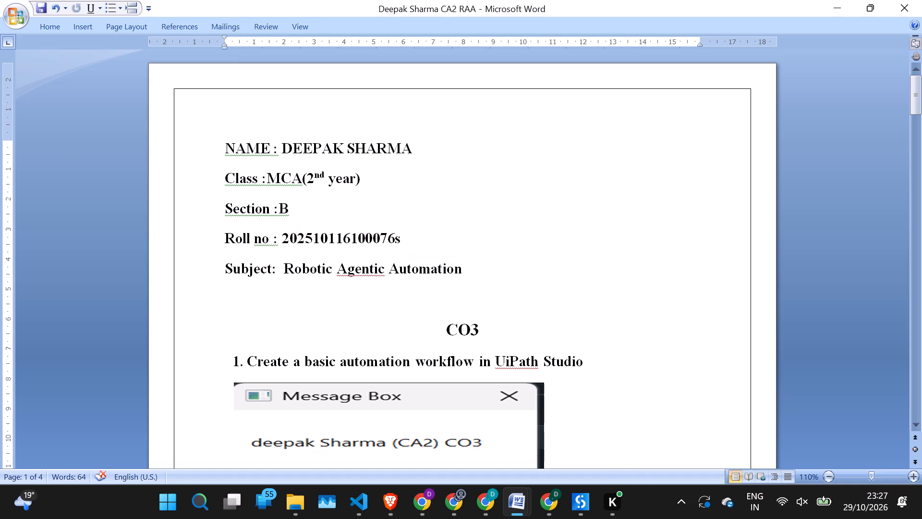
Save the CA2 RAA document.
key(ctrl+s)
Paste the copied student details block on a new line above the CO4 heading in the new document.
click(801, 441)
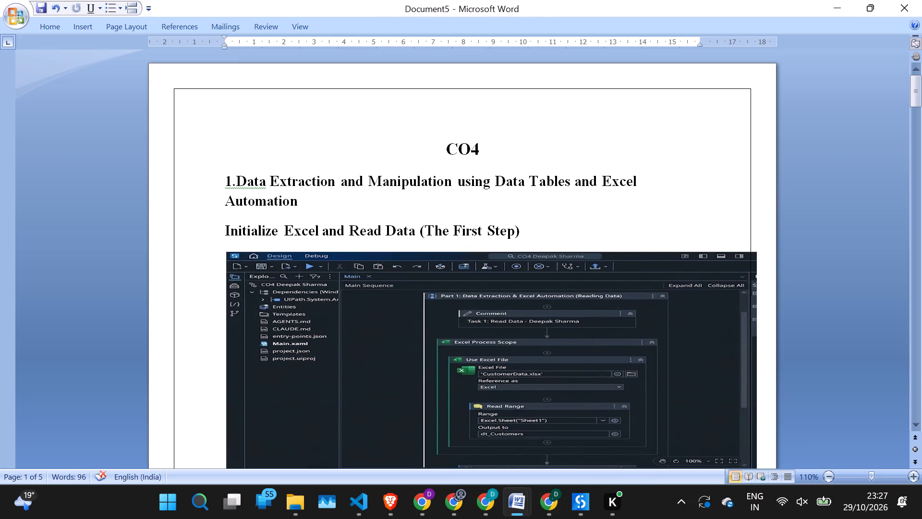
click(279, 129)
key(Return)
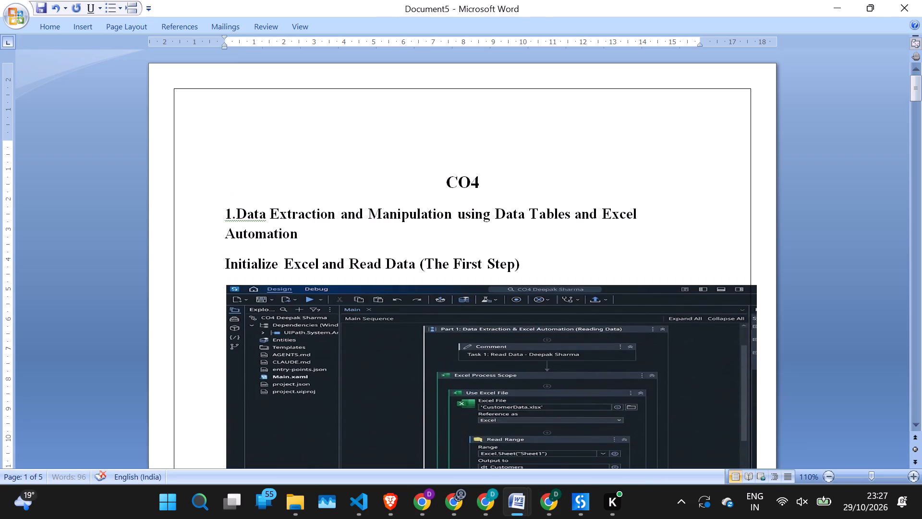
key(Up)
key(BackSpace)
key(ctrl+v)
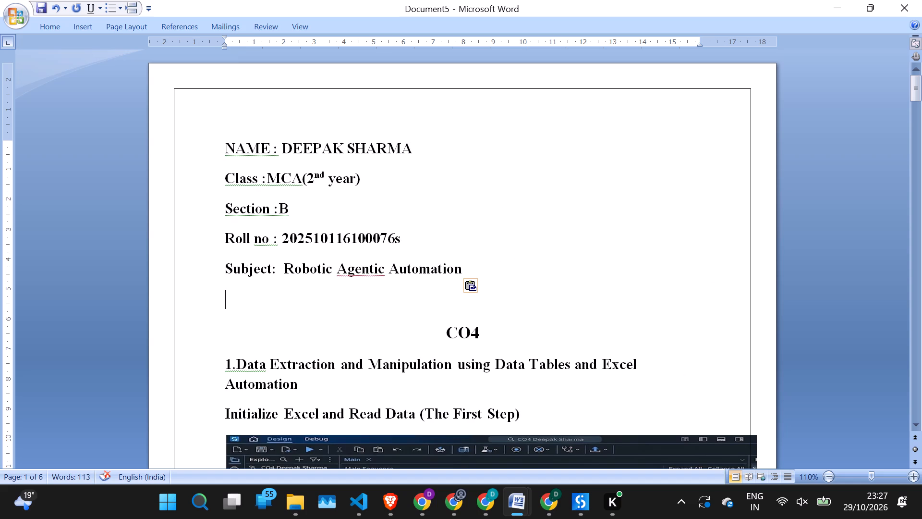
click(498, 213)
Save the new document to the Desktop as a Word document named with the student's name followed by "Robotic ca2(CO4)".
key(ctrl+s)
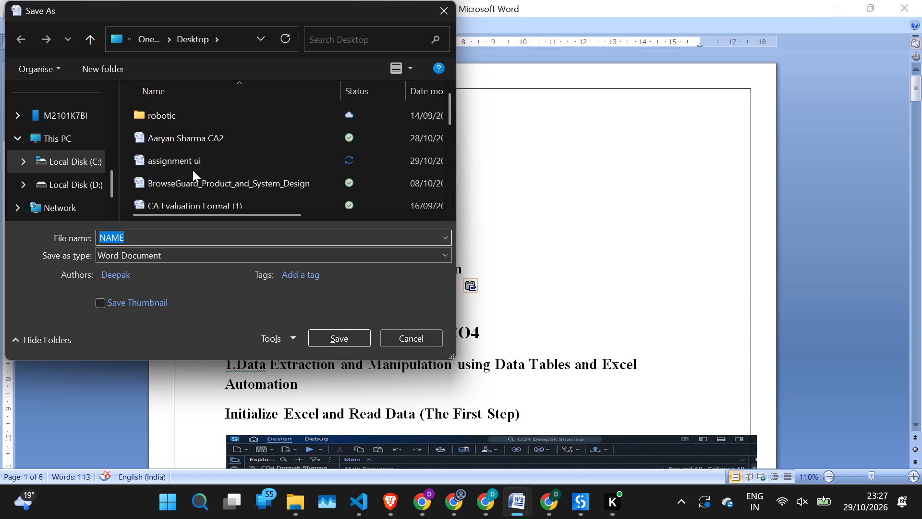
scroll(85, 157, up, 1)
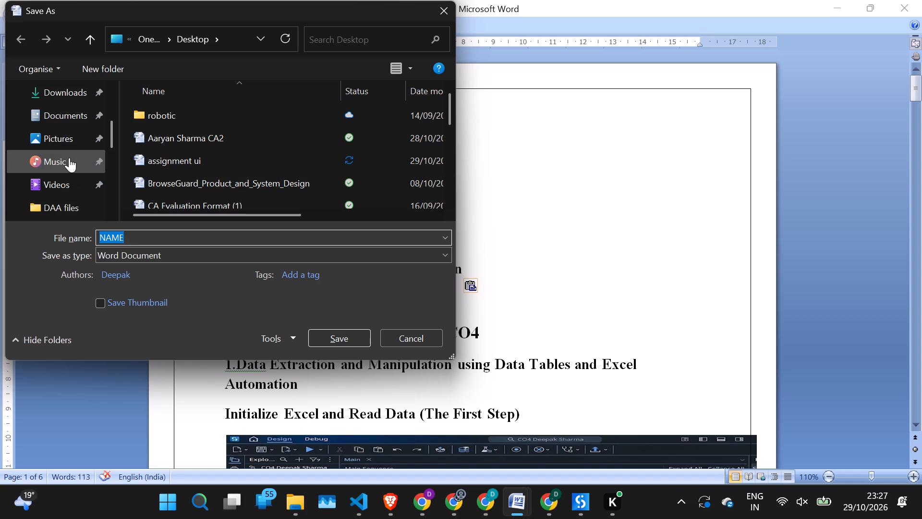
scroll(69, 158, up, 1)
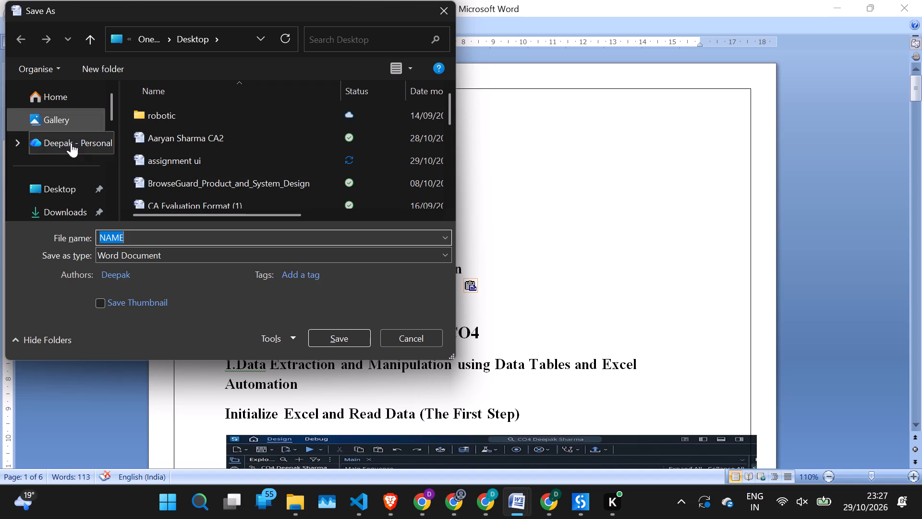
click(69, 187)
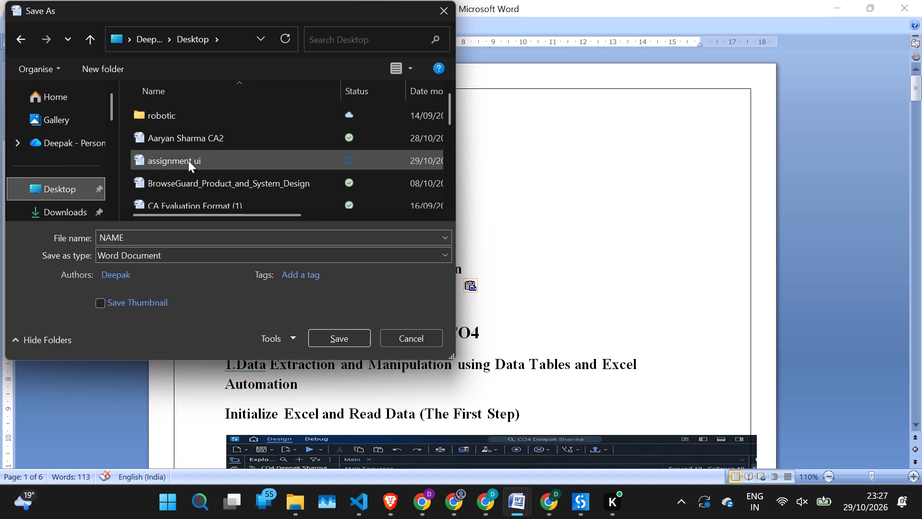
click(161, 237)
key(BackSpace)
key(BackSpace)
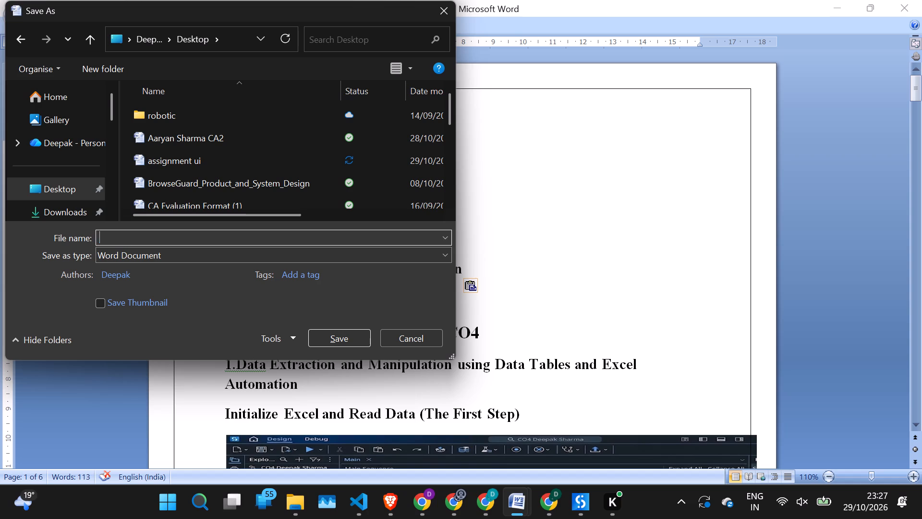
key(BackSpace)
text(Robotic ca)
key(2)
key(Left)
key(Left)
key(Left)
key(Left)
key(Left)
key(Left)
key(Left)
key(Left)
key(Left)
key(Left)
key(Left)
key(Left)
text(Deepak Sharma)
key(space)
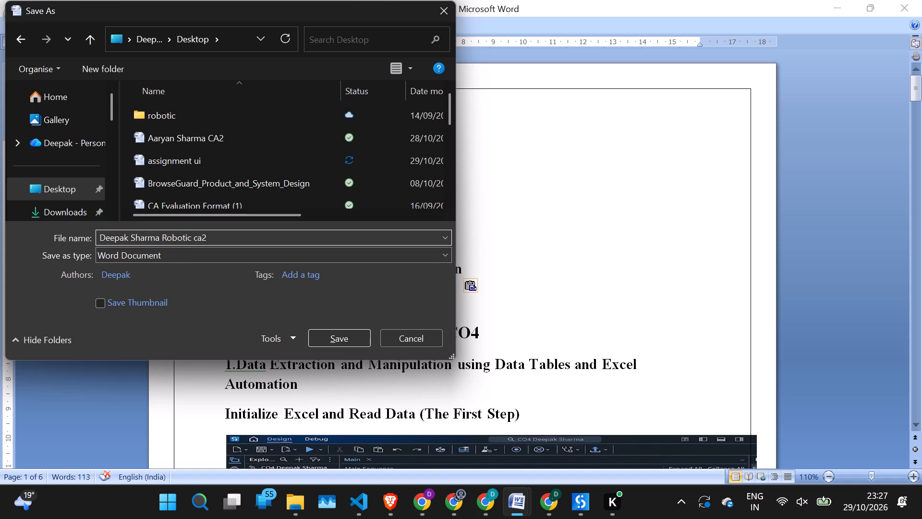
click(214, 238)
text(())
key(Left)
text(CO)
key(4)
click(337, 335)
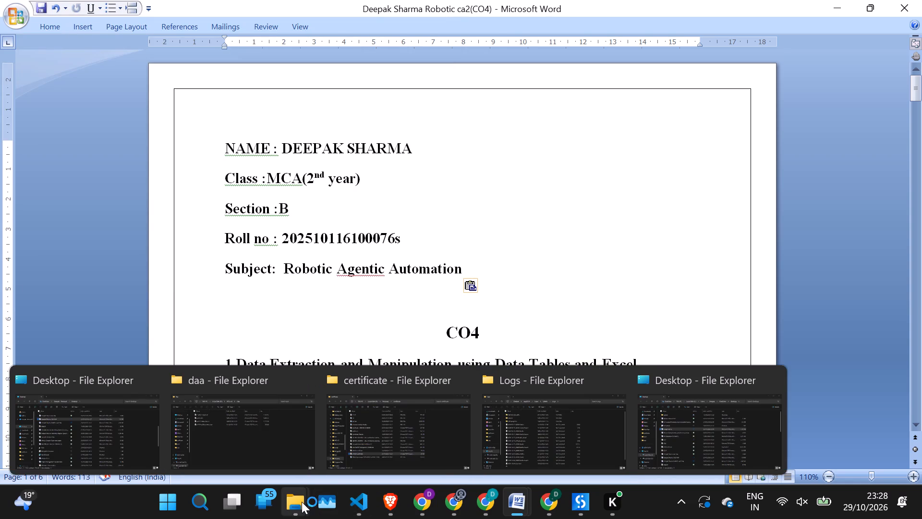
In File Explorer, rename the CA2 RAA document on the Desktop to the student's name followed by "RAA CA2(CO3)".
click(111, 427)
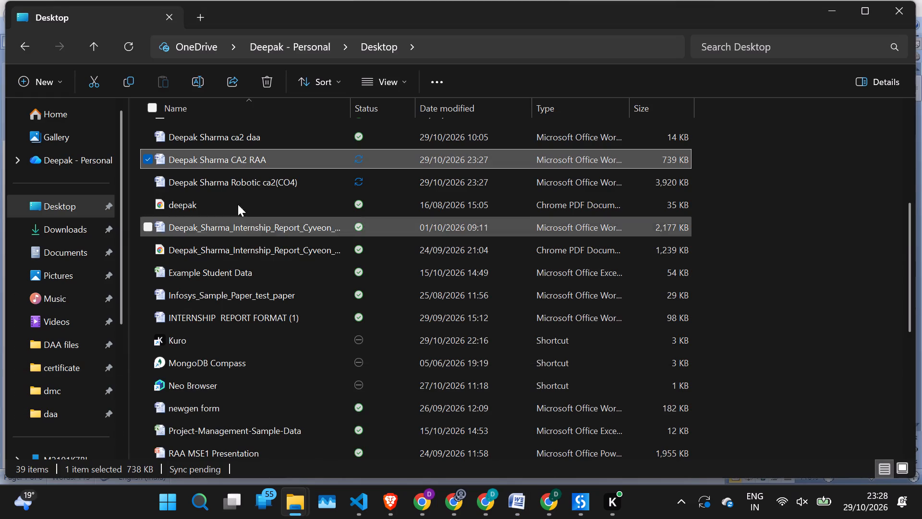
click(241, 161)
key(F2)
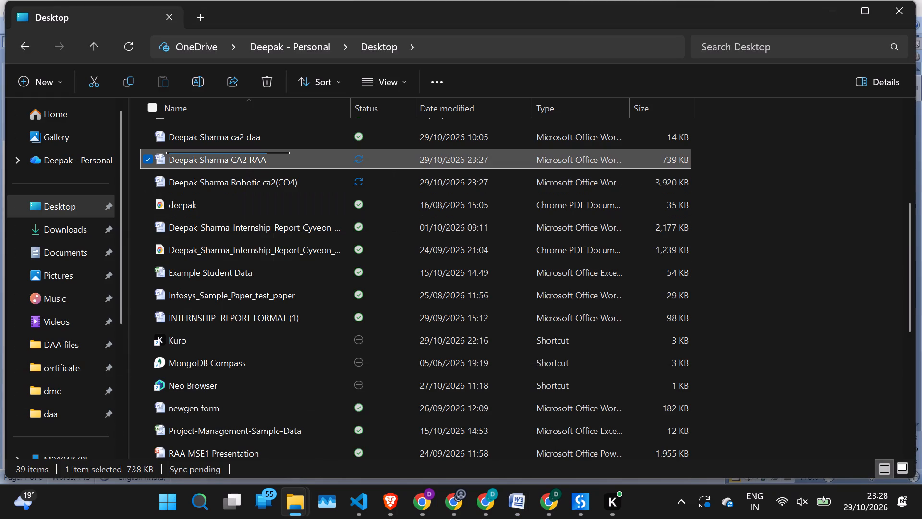
click(268, 158)
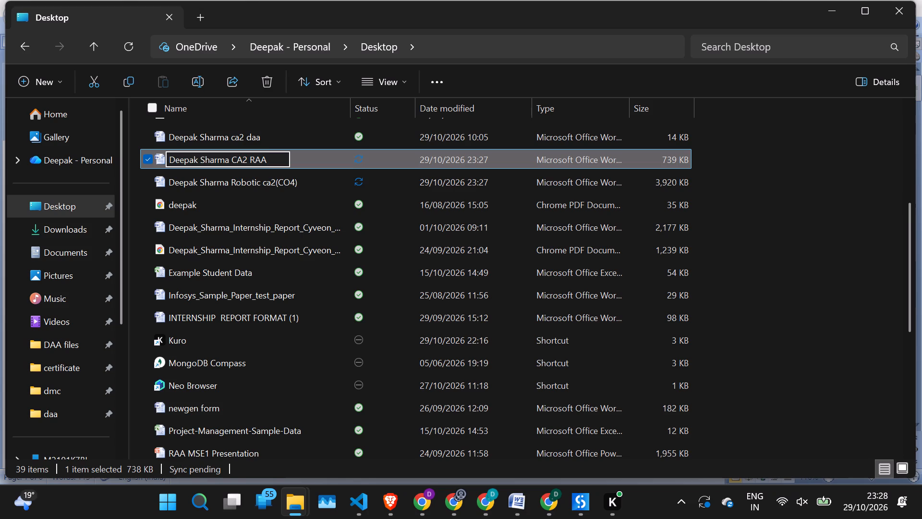
click(249, 162)
click(269, 160)
click(248, 161)
key(BackSpace)
key(BackSpace)
key(BackSpace)
key(Right)
key(Right)
key(Right)
key(Right)
key(Right)
key(space)
text(CA)
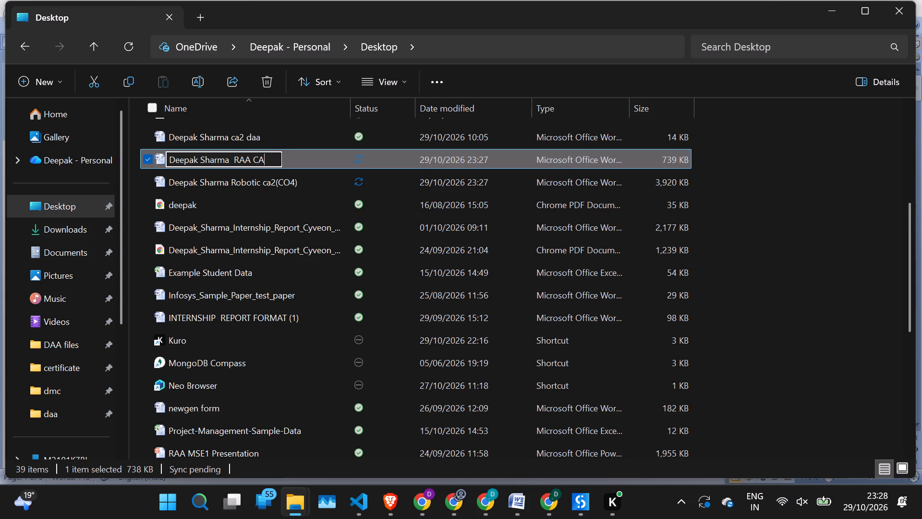
key(2)
text(())
key(Left)
text(CO3)
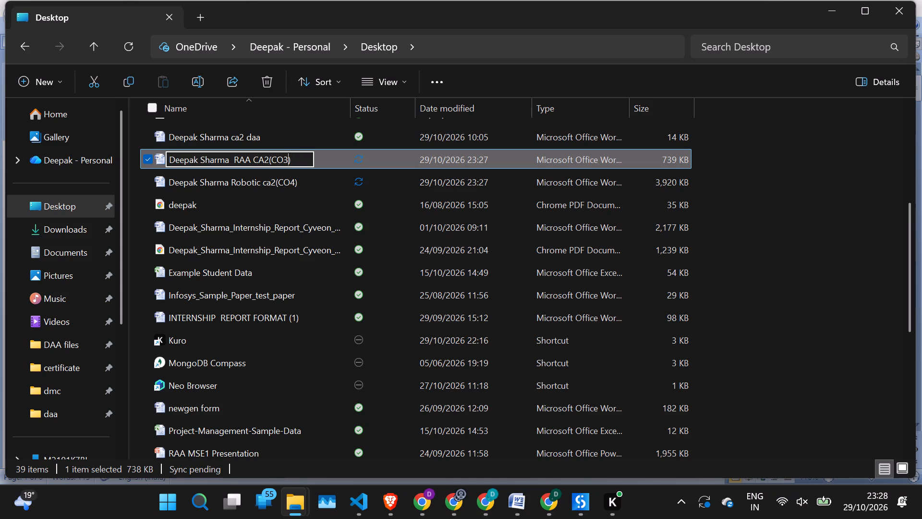
key(Return)
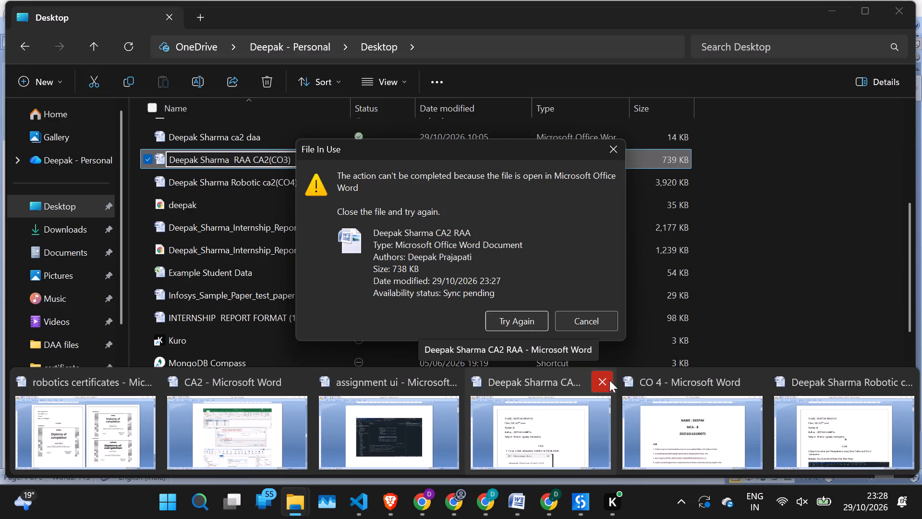
Close the CA2 RAA document in Word and retry the rename, keeping the entered CO3 name.
click(602, 383)
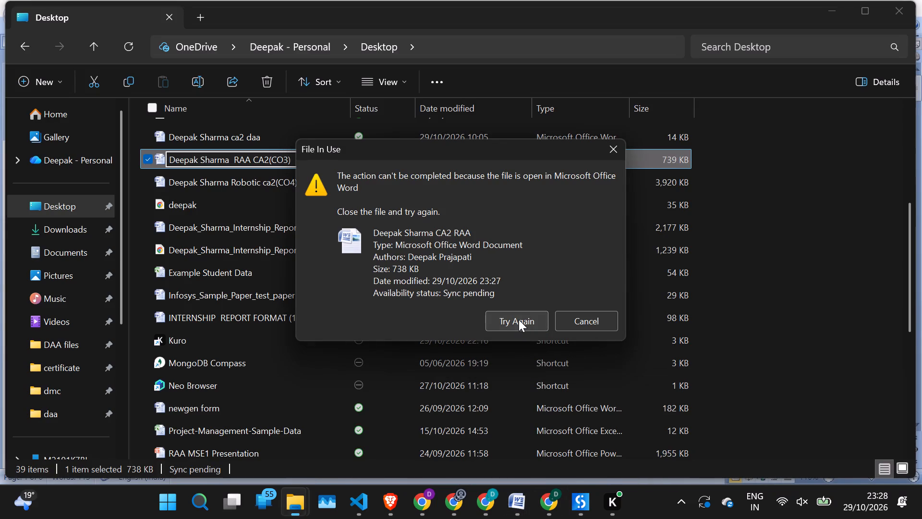
click(519, 320)
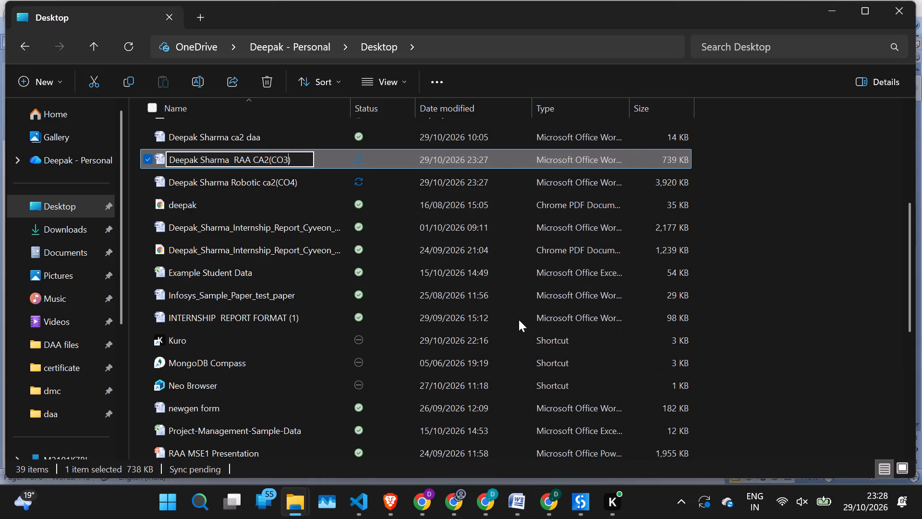
click(300, 158)
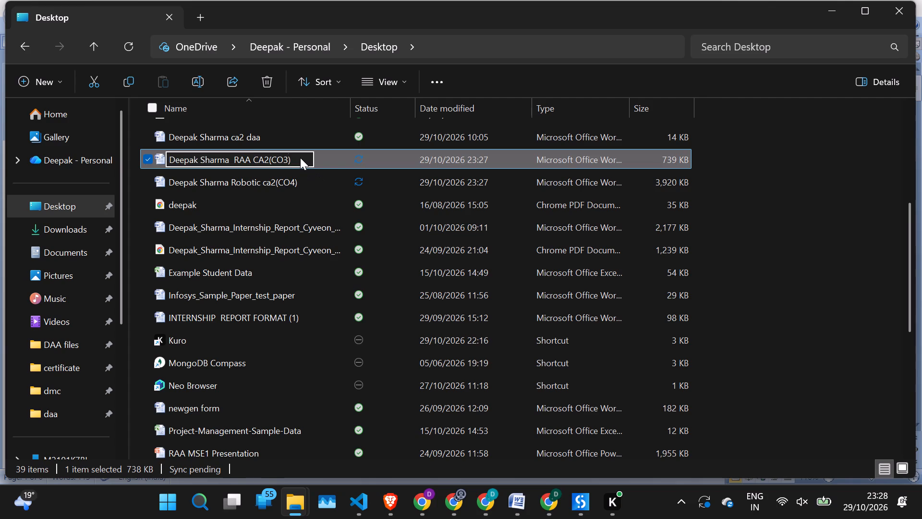
click(317, 208)
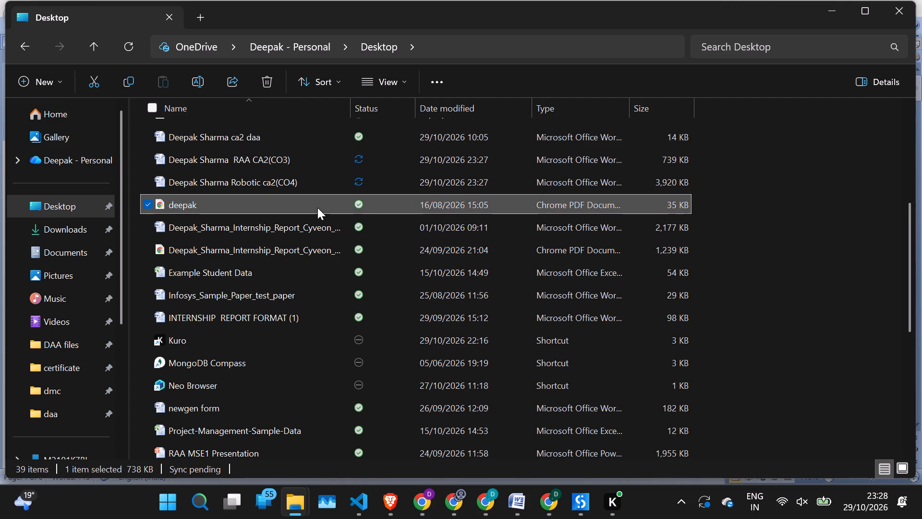
Switch to Chrome and open the CA2 assignment submission for editing.
click(422, 492)
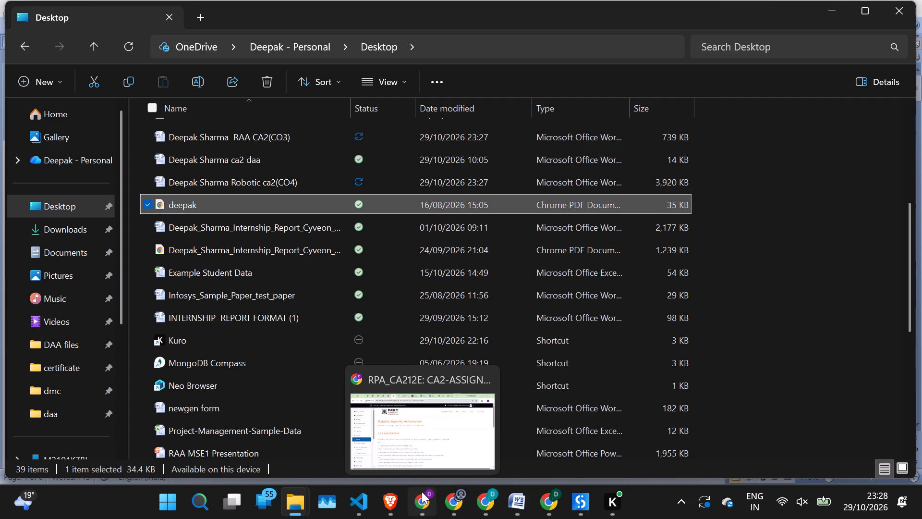
scroll(459, 315, down, 3)
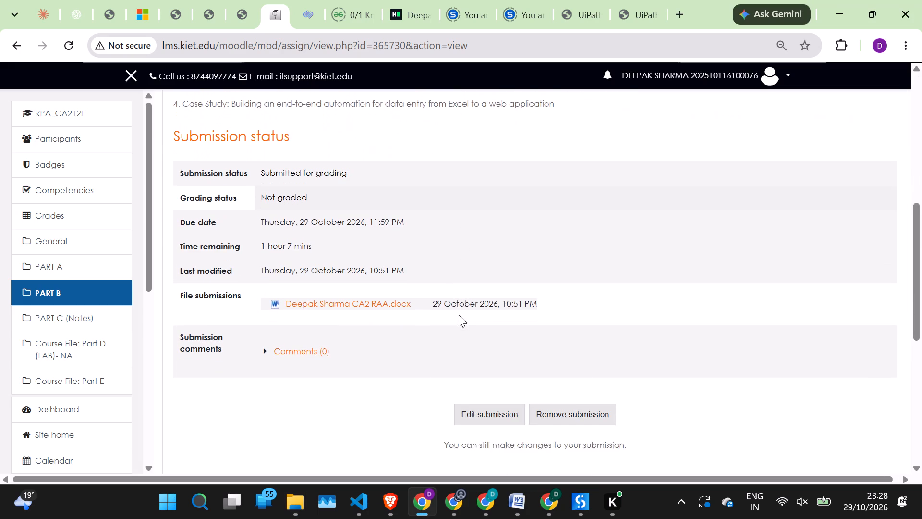
scroll(459, 315, down, 2)
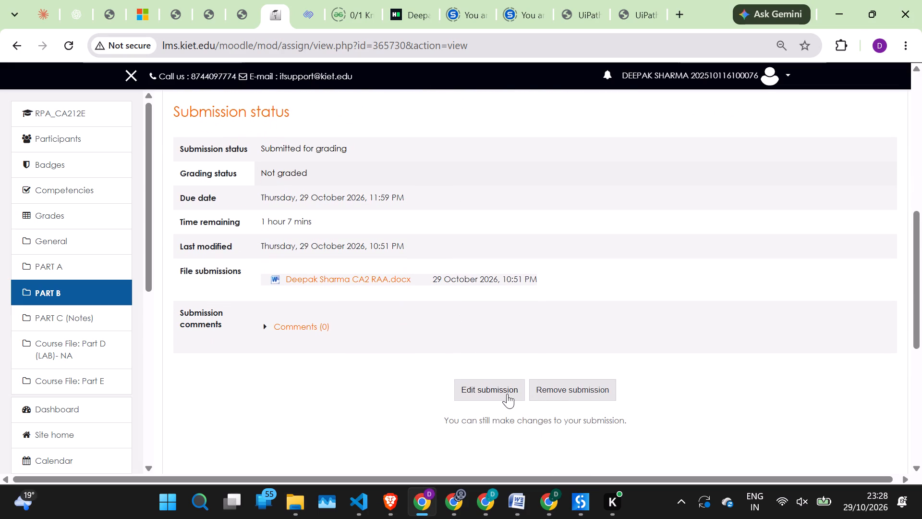
click(503, 394)
Delete the existing CA2 RAA document from the file submissions of the CA2 assignment.
scroll(401, 294, down, 2)
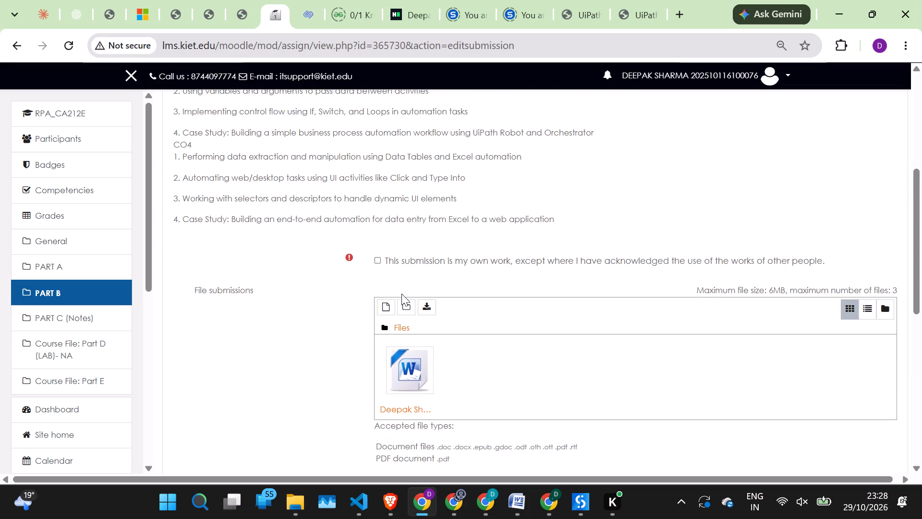
scroll(401, 294, down, 1)
click(429, 360)
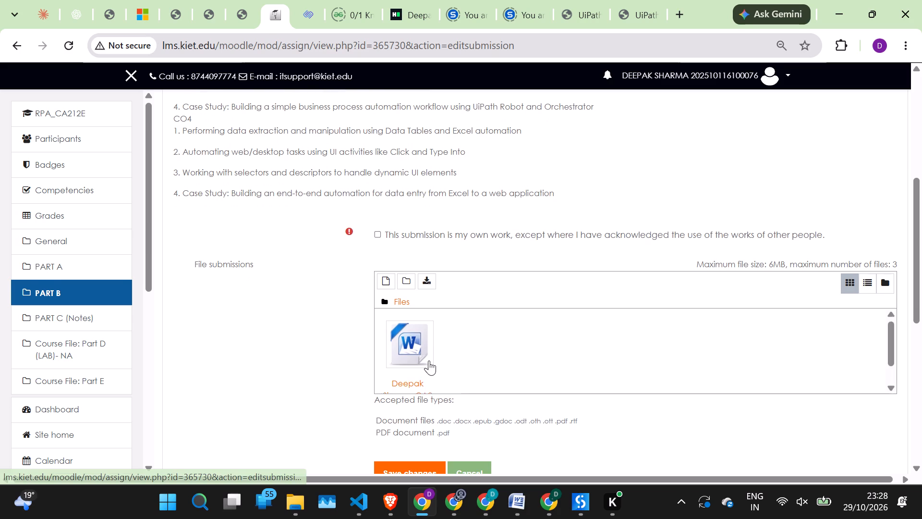
click(420, 181)
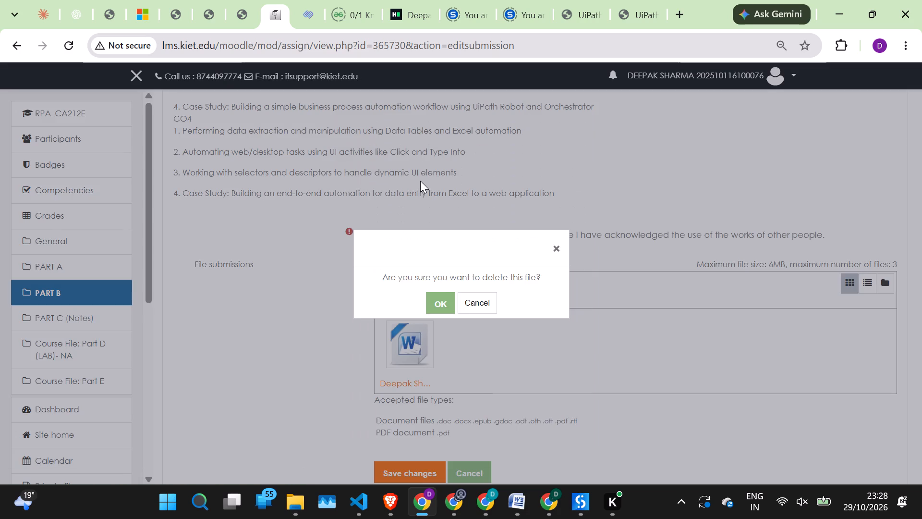
click(447, 300)
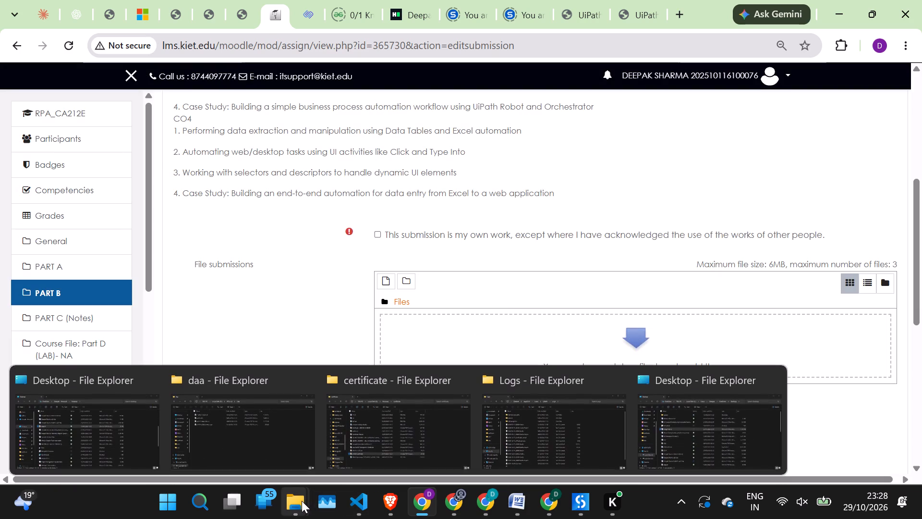
Upload the "RAA CA2(CO3)" and "Robotic ca2(CO4)" Word documents from the Desktop folder to the assignment's file submissions.
click(112, 428)
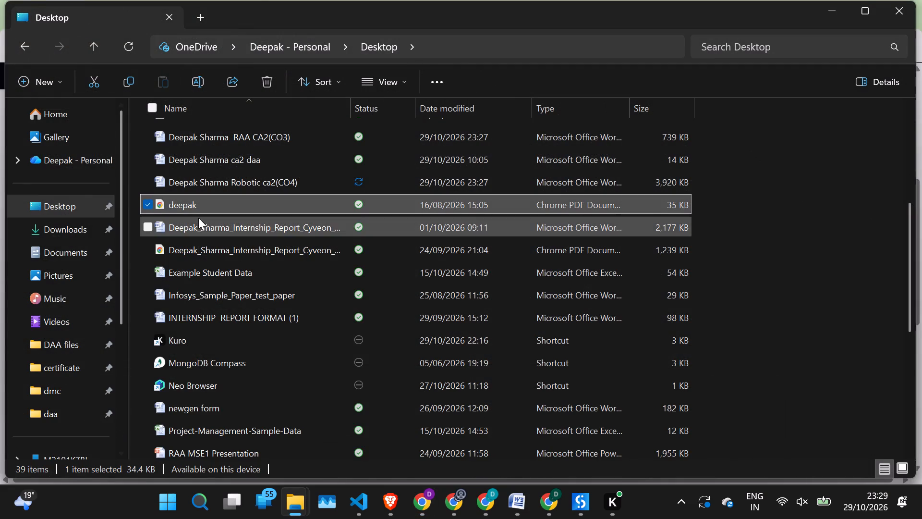
drag(257, 142, 463, 373)
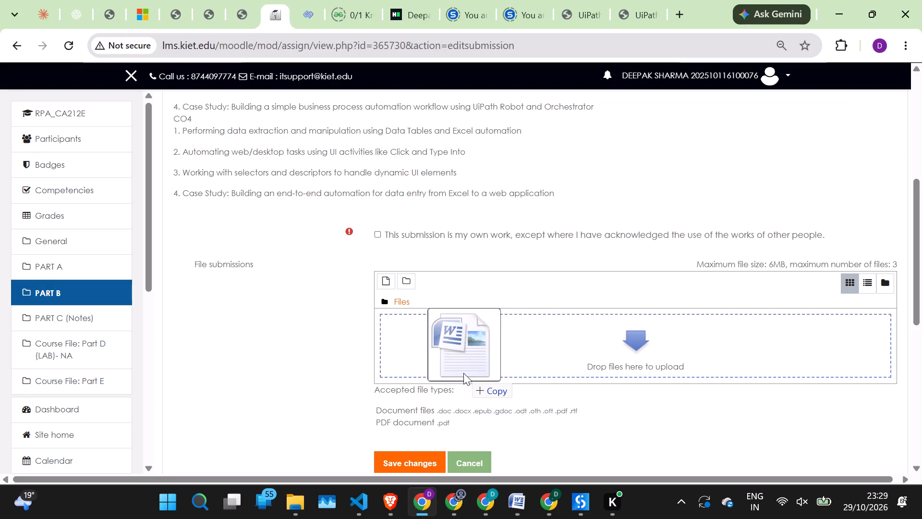
drag(463, 373, 466, 367)
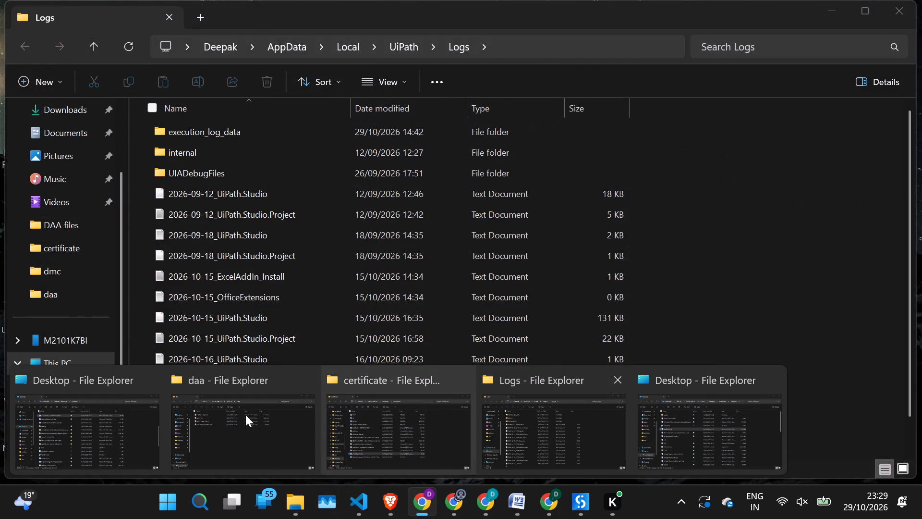
click(99, 440)
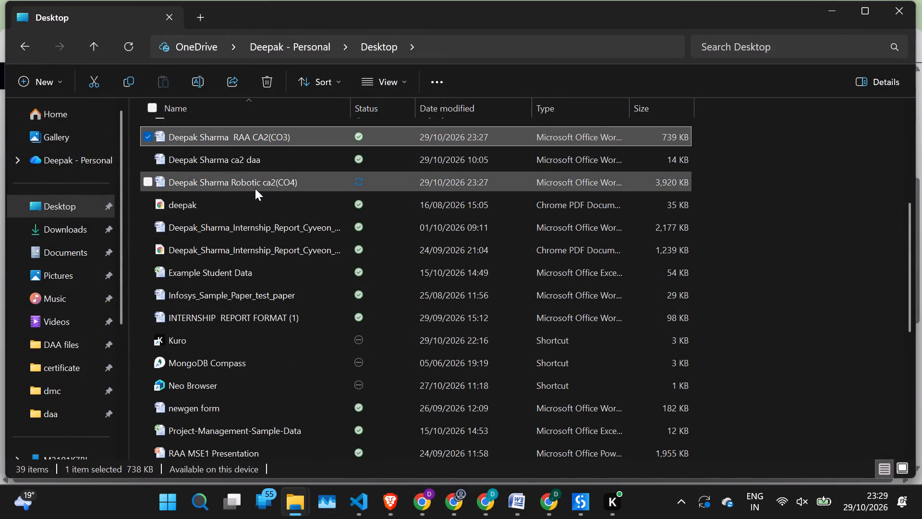
drag(255, 188, 457, 511)
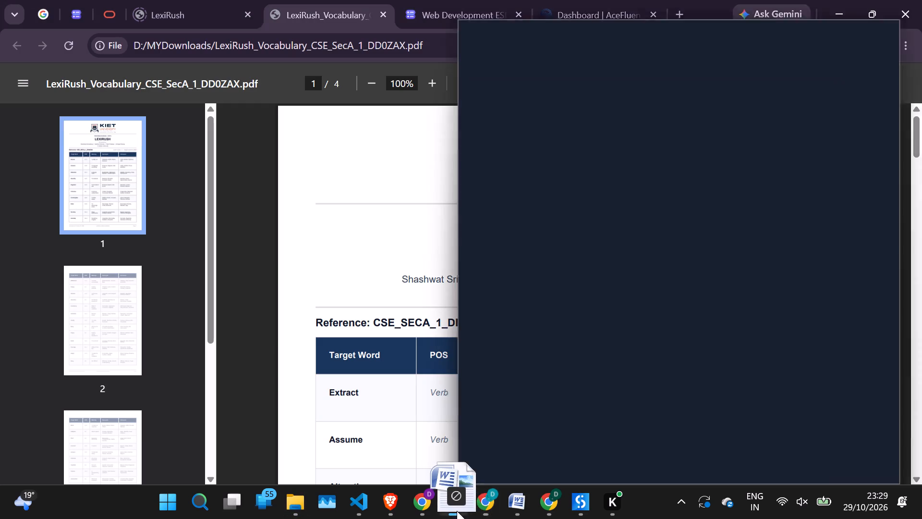
drag(457, 511, 477, 370)
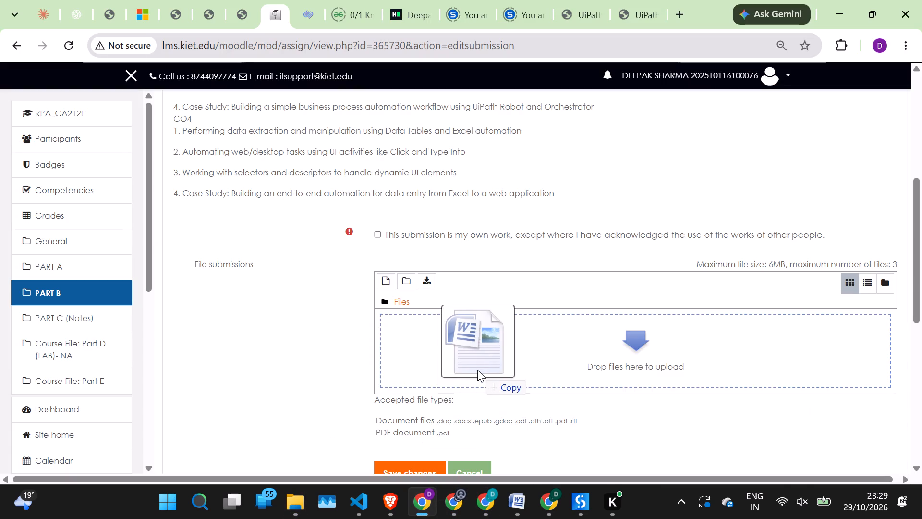
drag(477, 370, 479, 369)
scroll(479, 369, down, 1)
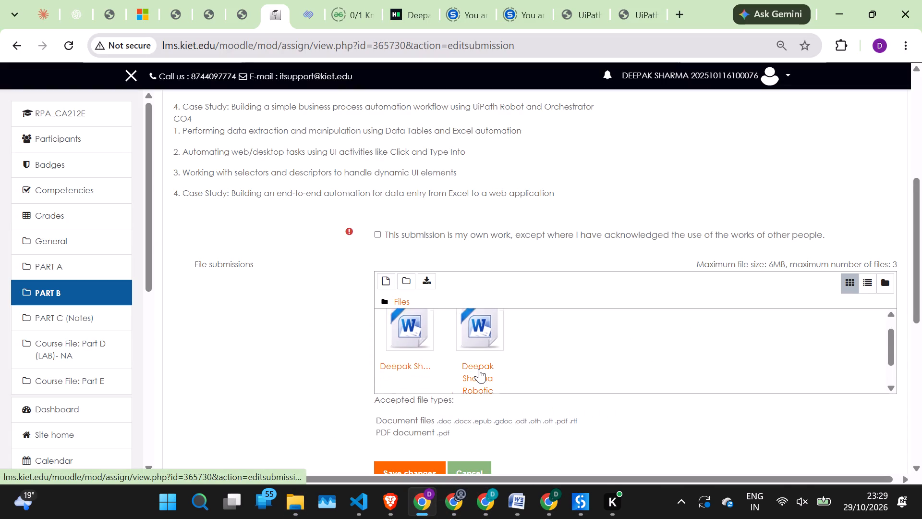
scroll(479, 369, down, 2)
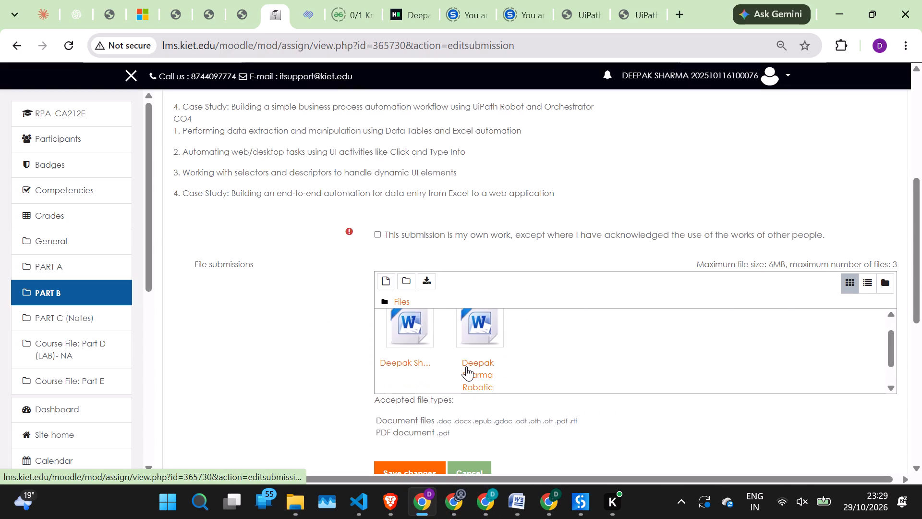
scroll(466, 366, down, 1)
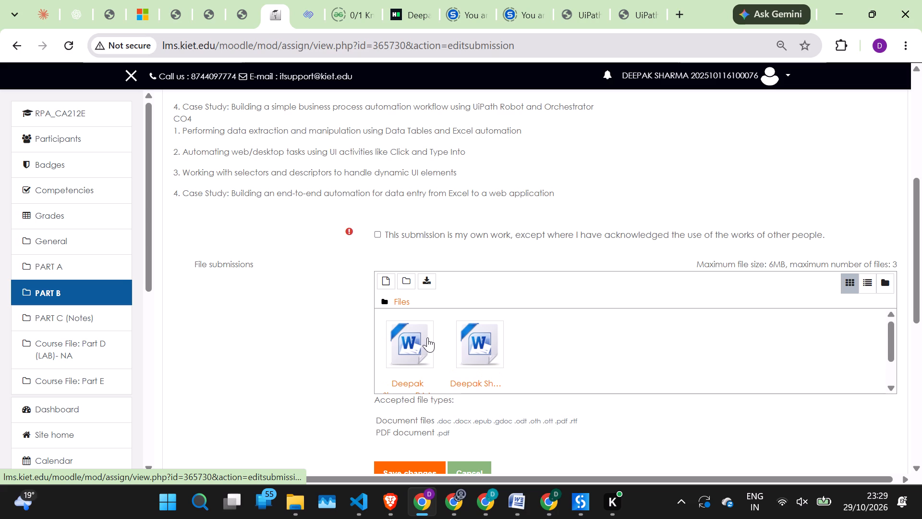
Accept the own-work statement, check the uploaded CO3 file's details, save the submission changes and review the submission status.
click(378, 234)
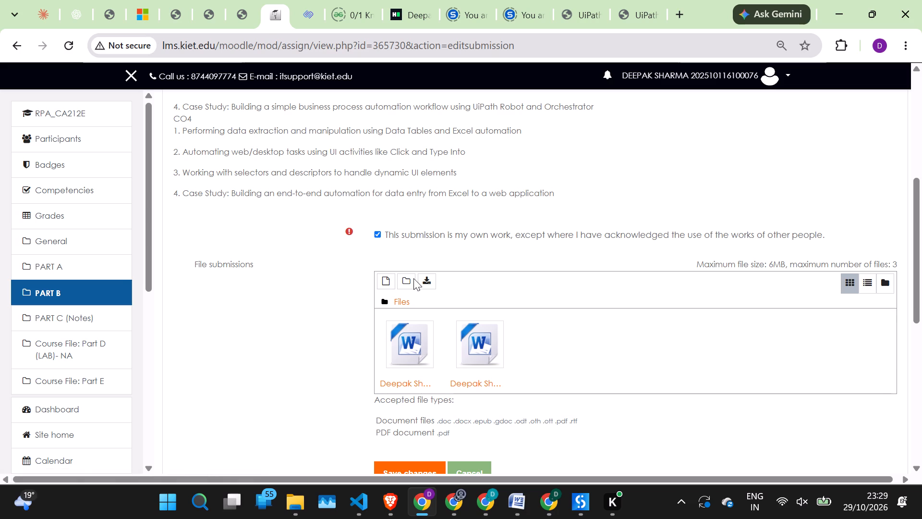
scroll(460, 350, down, 1)
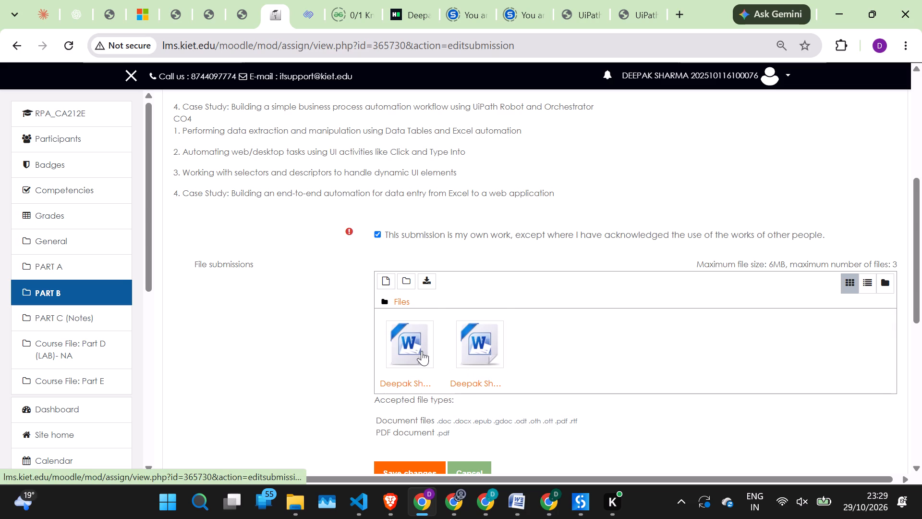
click(414, 351)
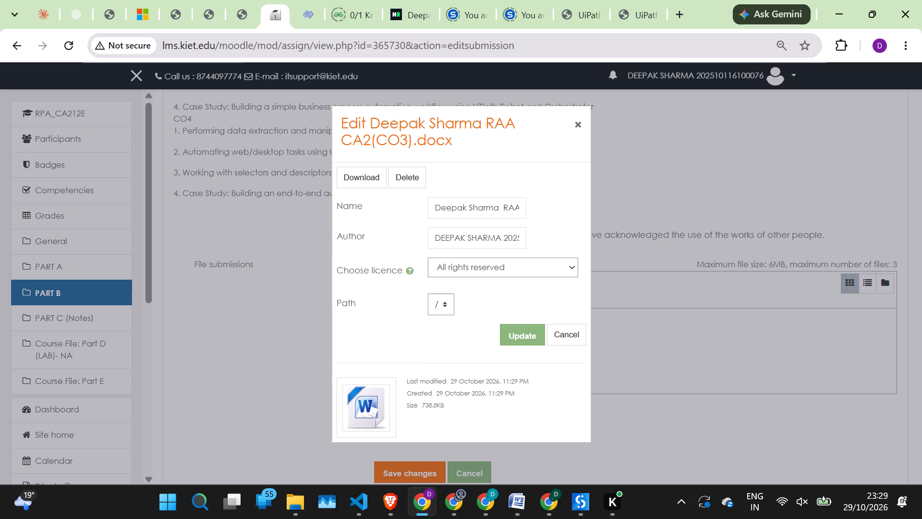
click(575, 128)
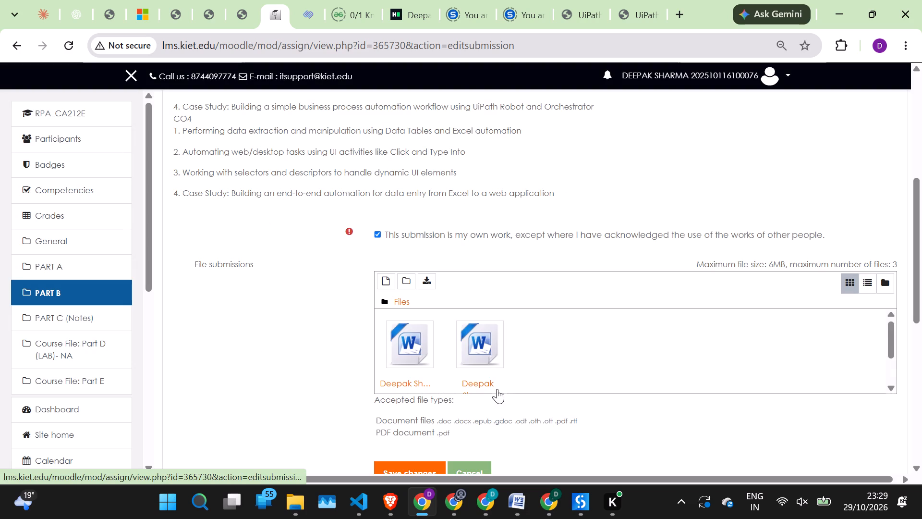
scroll(497, 389, down, 1)
scroll(412, 305, down, 1)
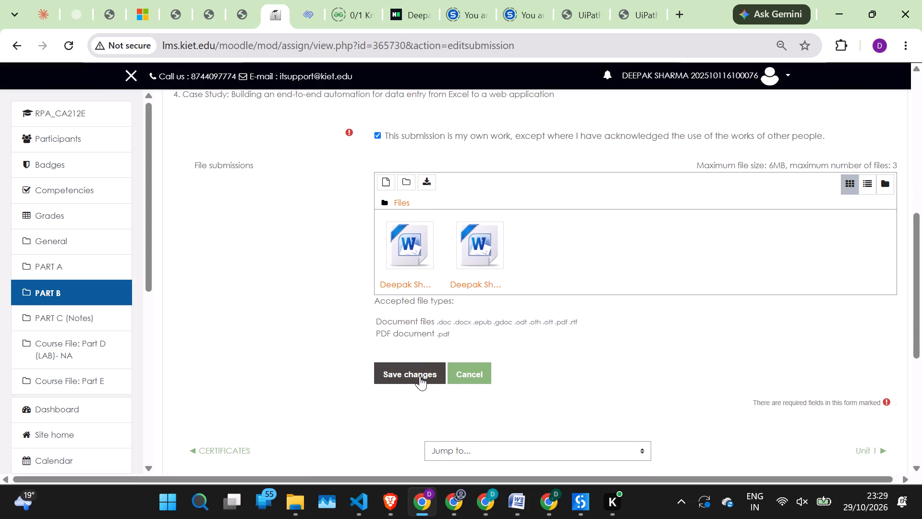
click(420, 376)
scroll(420, 376, down, 3)
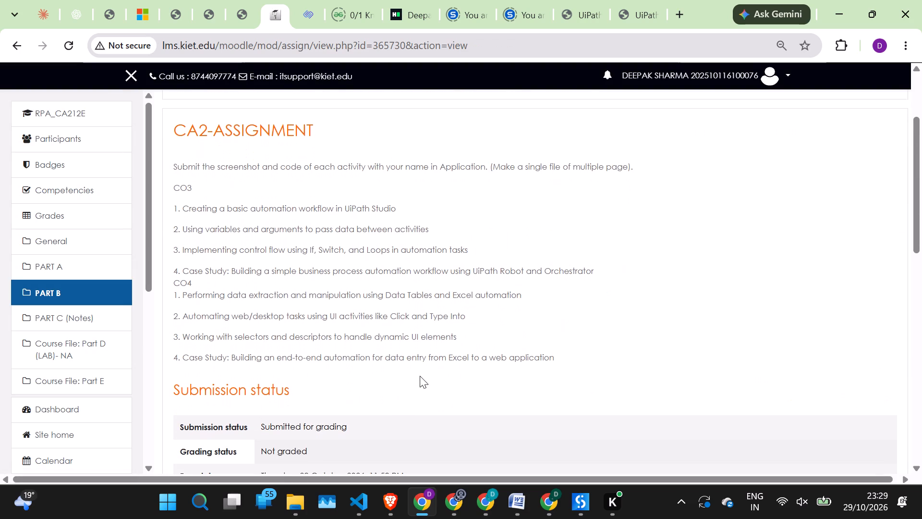
scroll(420, 376, down, 4)
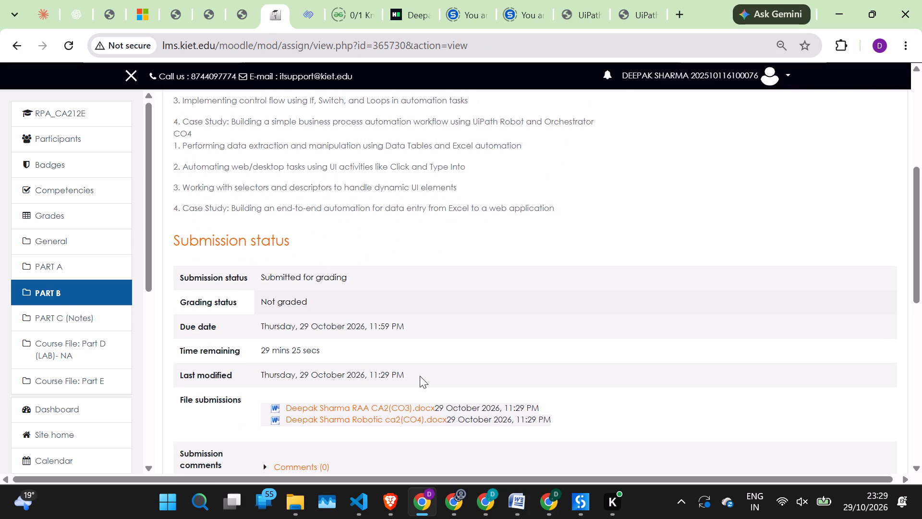
scroll(420, 376, down, 1)
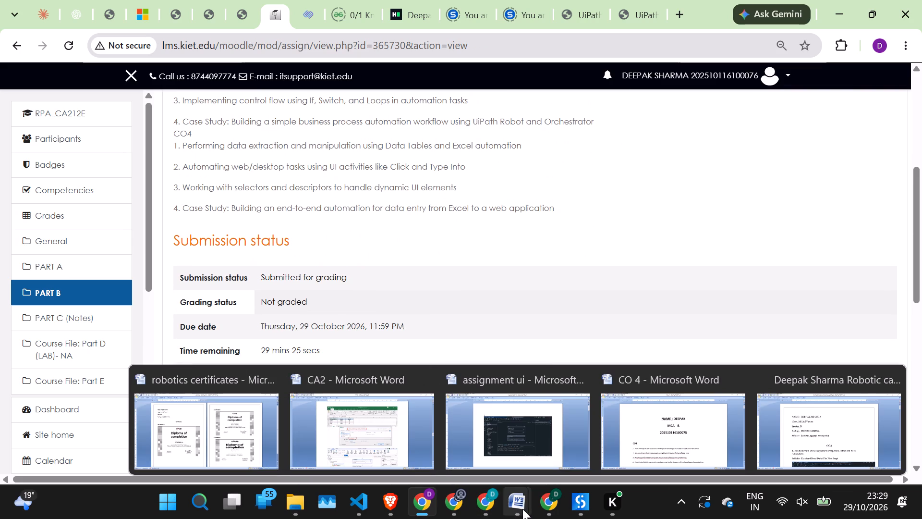
Switch to Word and close the "Robotic ca2(CO4)" document.
click(781, 456)
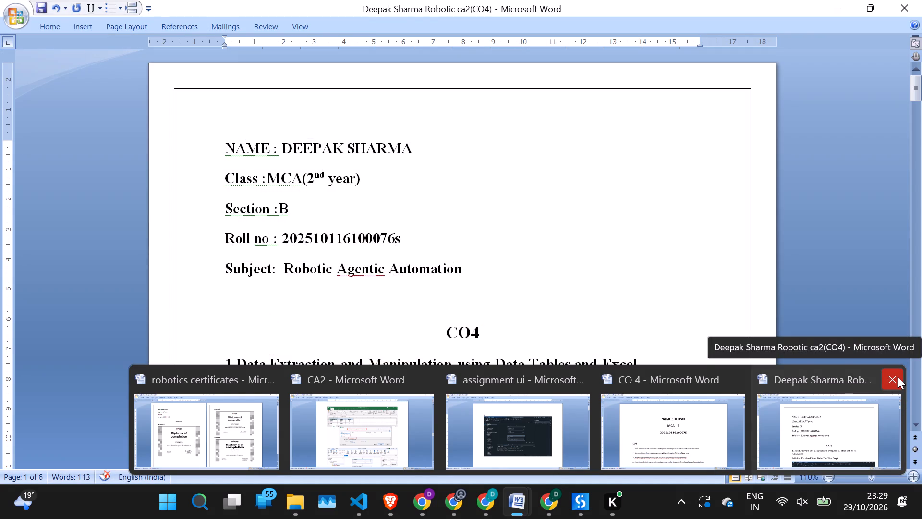
click(898, 377)
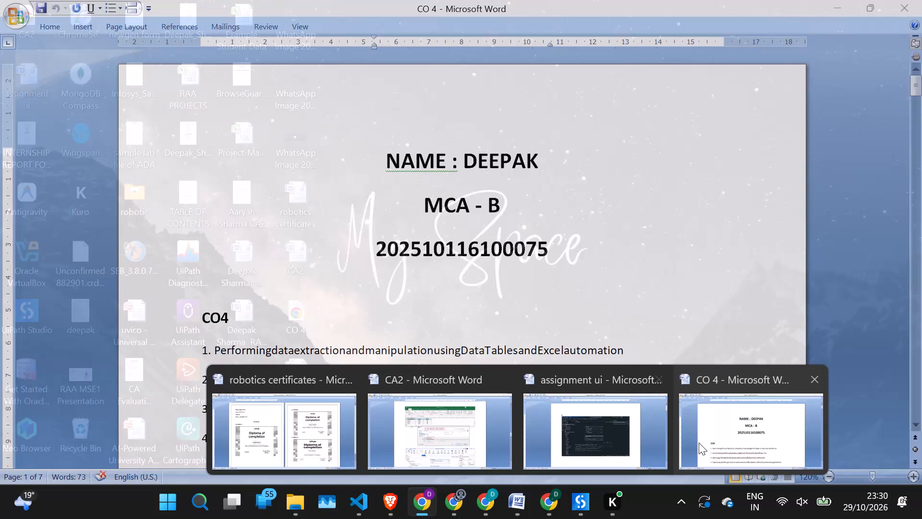
Open the separate "CO 4" document in Word and examine its heading, question list and first screenshots.
click(725, 435)
scroll(461, 395, down, 2)
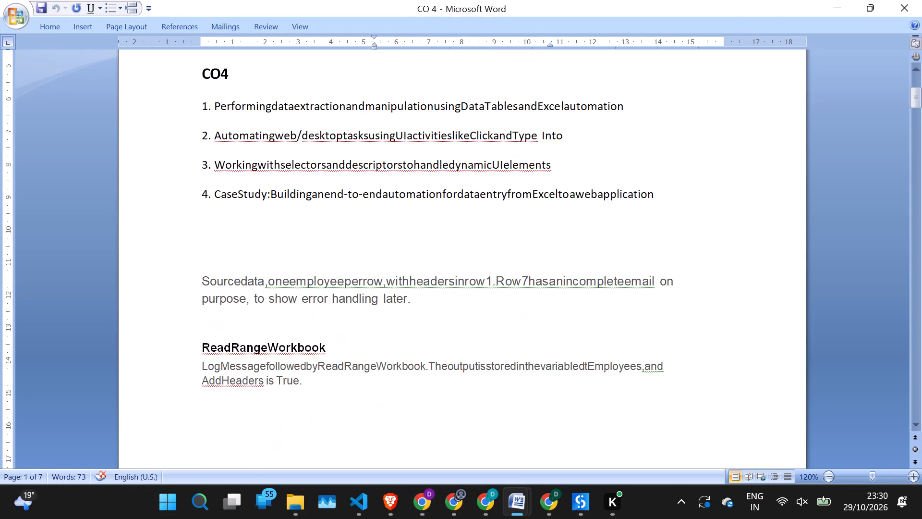
scroll(461, 395, down, 4)
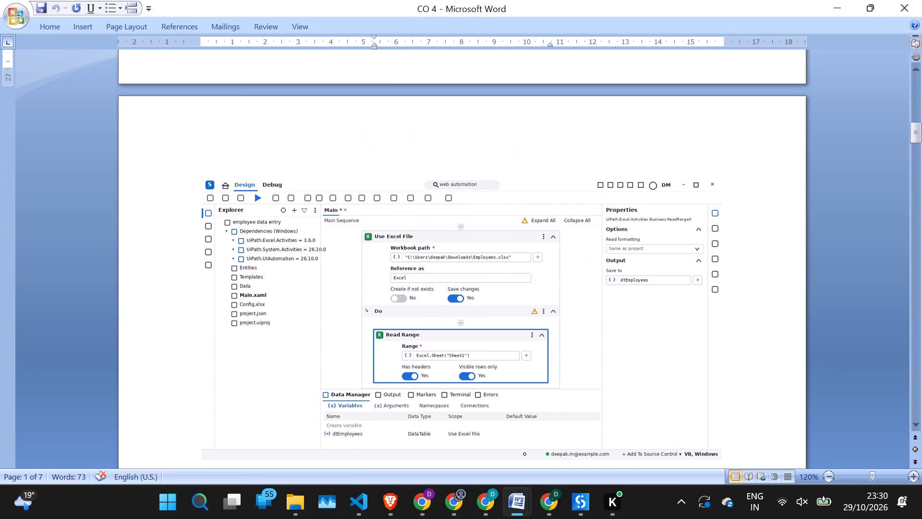
scroll(461, 395, down, 1)
scroll(461, 395, up, 1)
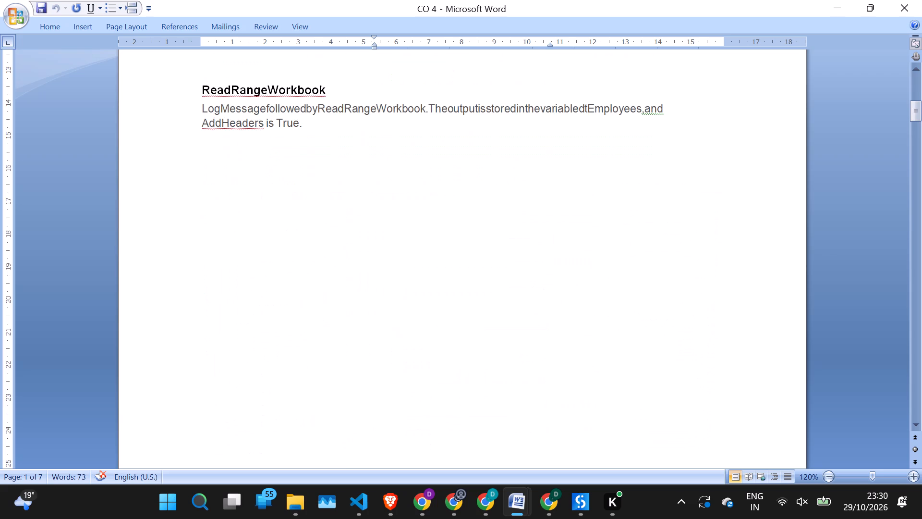
scroll(461, 395, up, 2)
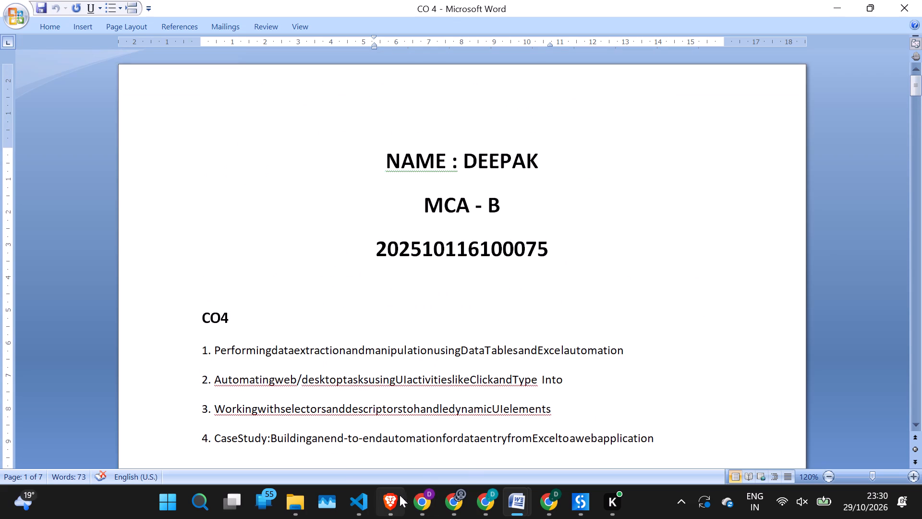
Switch to Chrome and copy the four numbered CO4 questions from the CA2 assignment description.
click(371, 502)
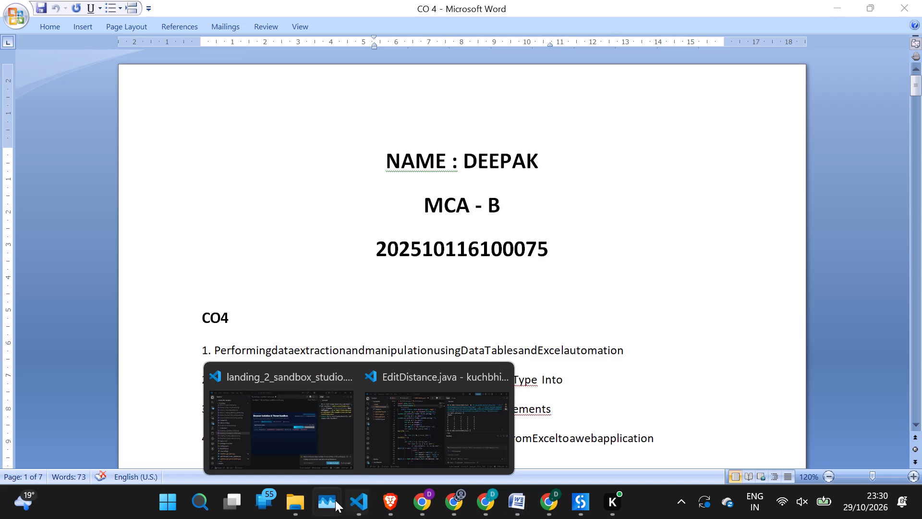
click(419, 500)
scroll(287, 219, up, 1)
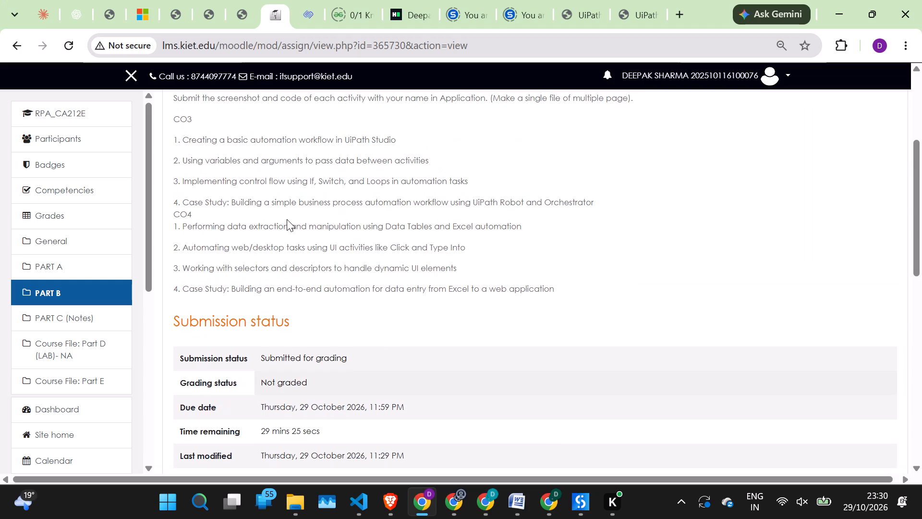
scroll(287, 219, up, 1)
drag(170, 227, 554, 290)
key(ctrl+c)
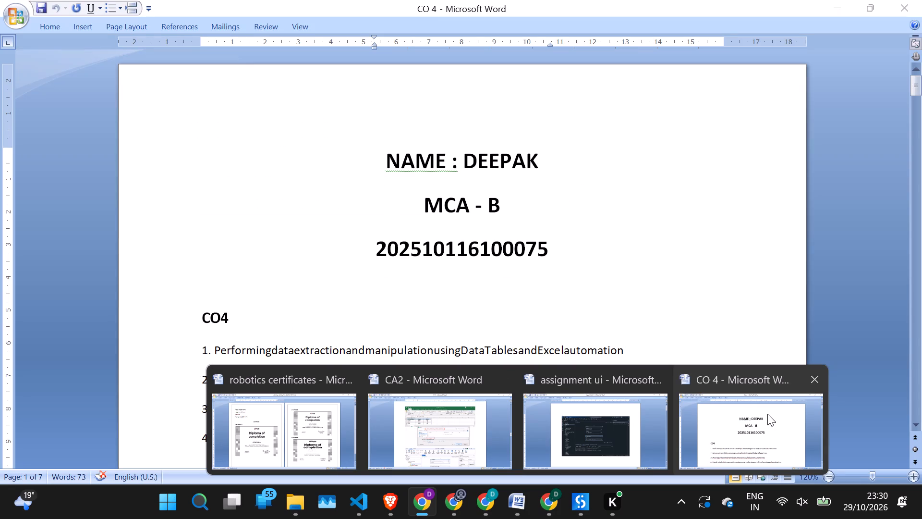
Return to the "CO 4" document in Word and delete the four run-together numbered questions under the CO4 heading.
click(767, 414)
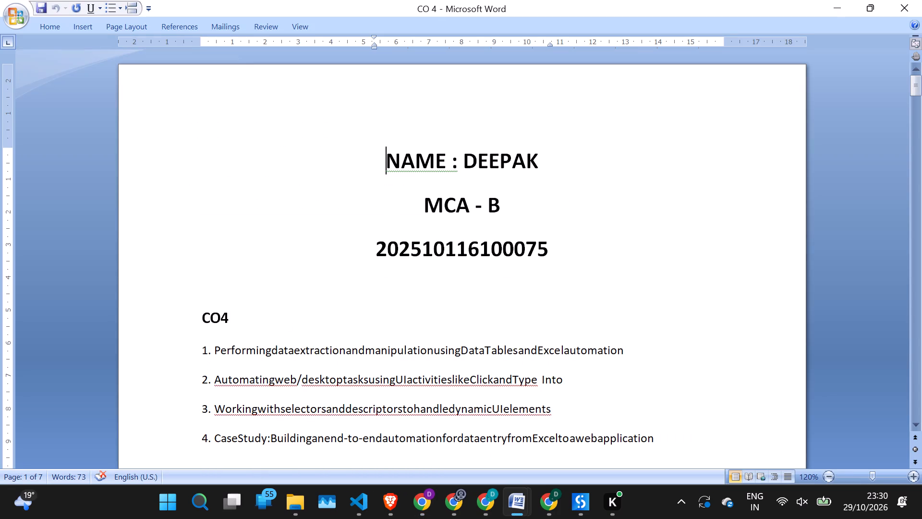
drag(191, 350, 623, 445)
key(BackSpace)
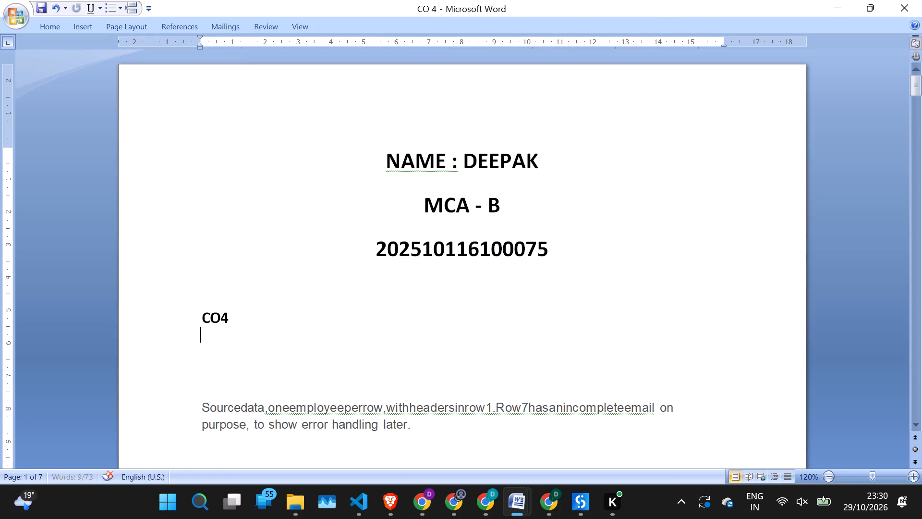
Paste the four copied numbered questions under the CO4 heading, using Match Destination Formatting.
key(ctrl+v)
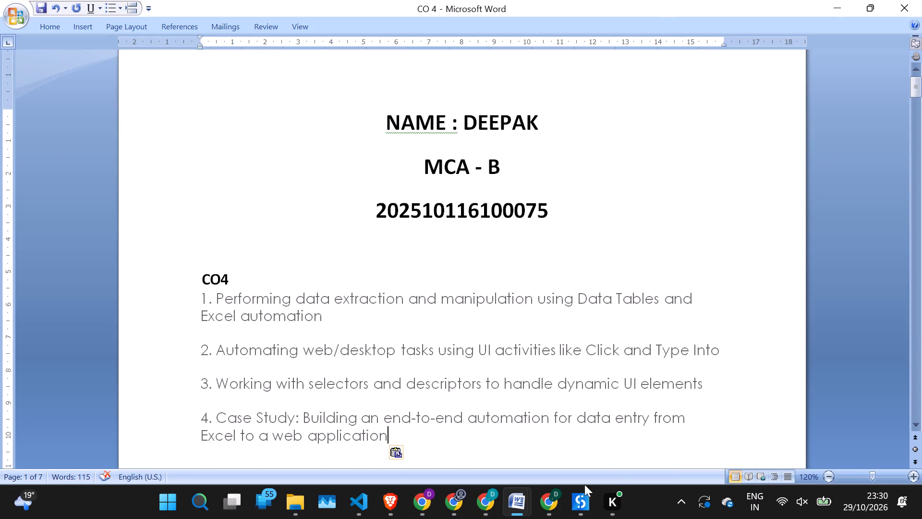
click(411, 455)
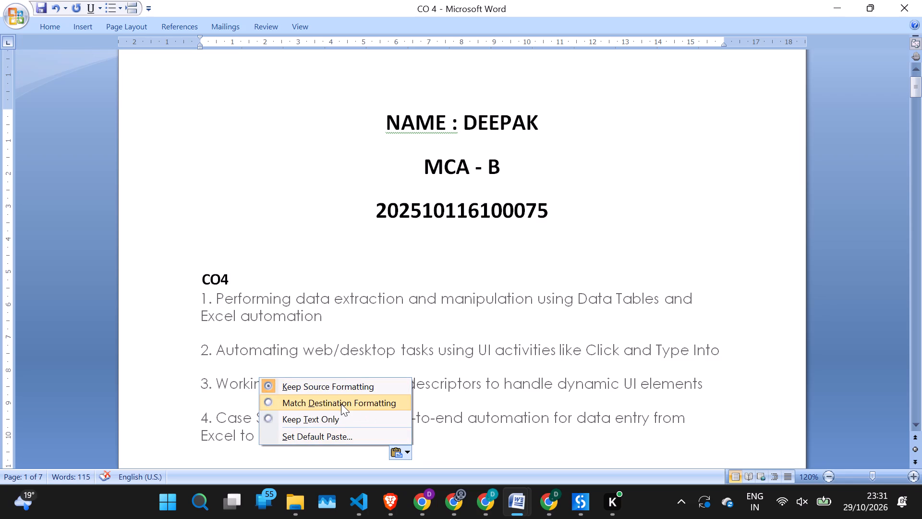
click(341, 404)
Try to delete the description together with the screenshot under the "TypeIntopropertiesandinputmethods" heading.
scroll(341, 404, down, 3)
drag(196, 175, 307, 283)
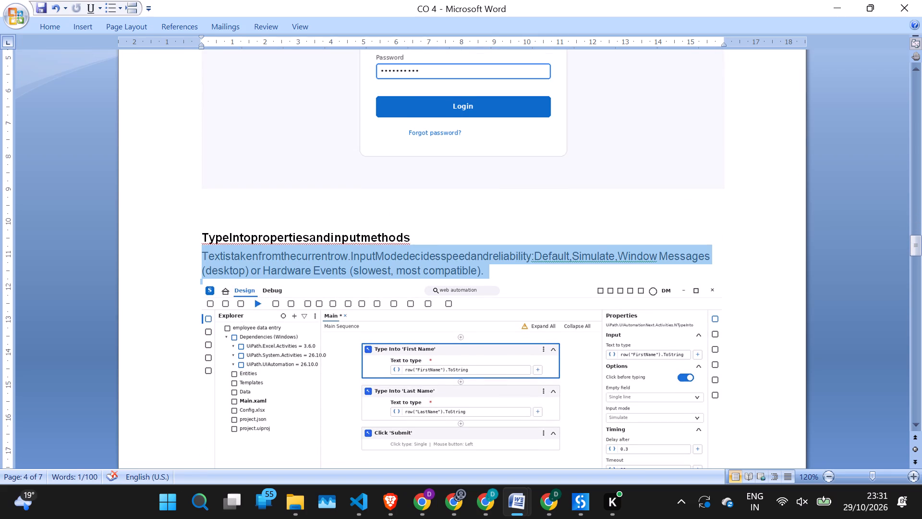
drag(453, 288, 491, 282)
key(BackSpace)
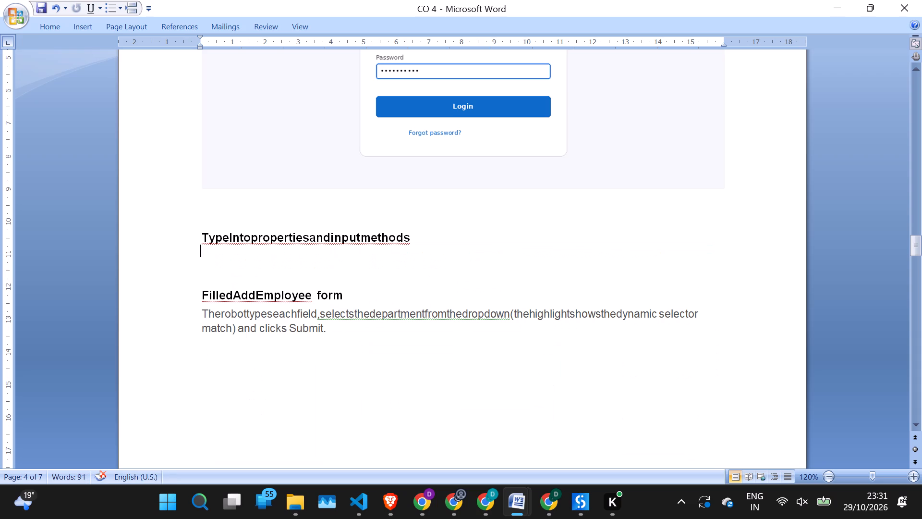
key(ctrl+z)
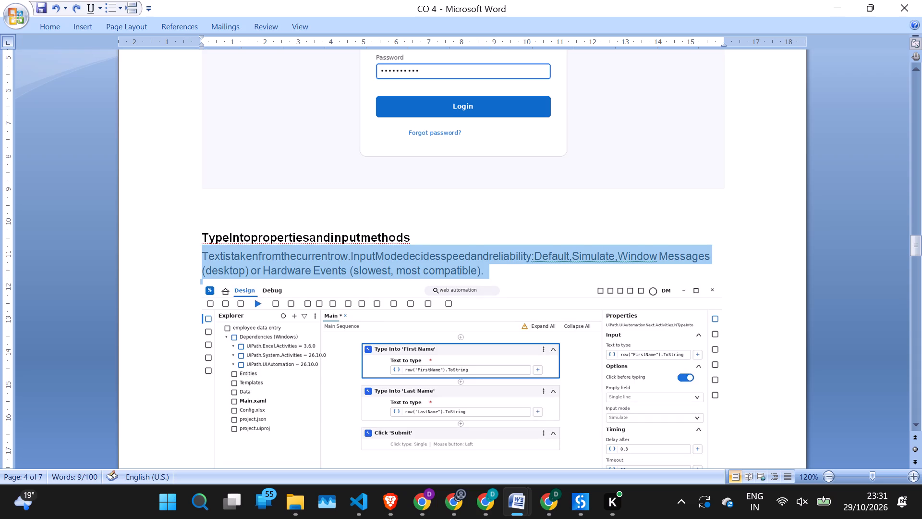
Delete only the two-line description under the "TypeIntopropertiesandinputmethods" heading, keeping its screenshot.
click(495, 268)
drag(495, 268, 235, 256)
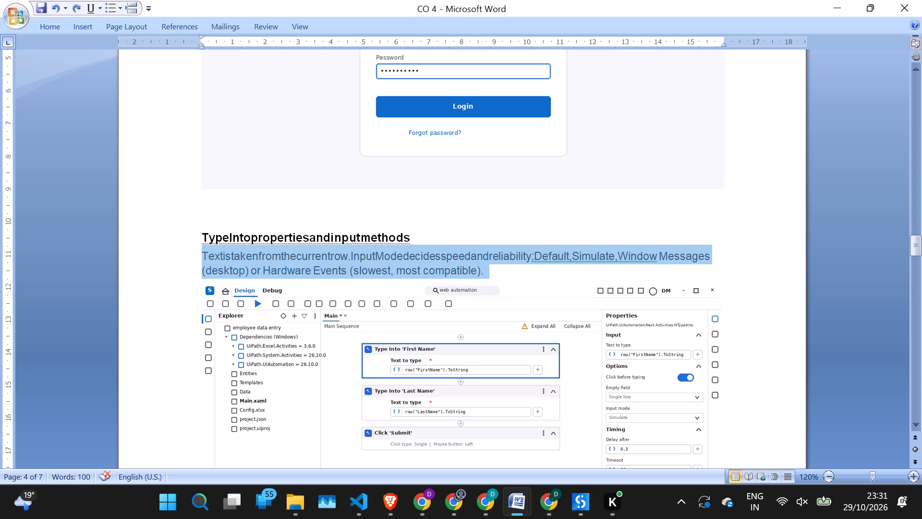
drag(235, 256, 220, 252)
key(BackSpace)
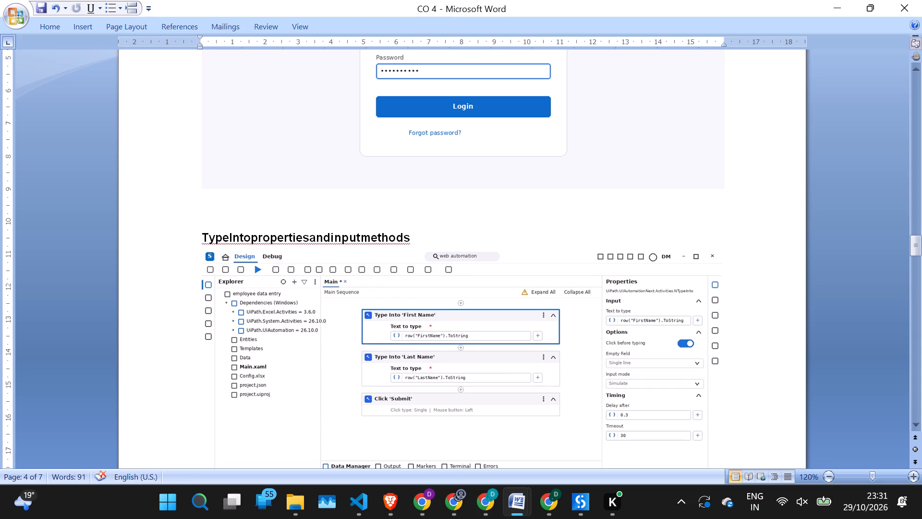
Insert spaces in the run-together heading above the Type Into screenshot so it reads "Type Intoproperties and input methods".
click(227, 235)
key(space)
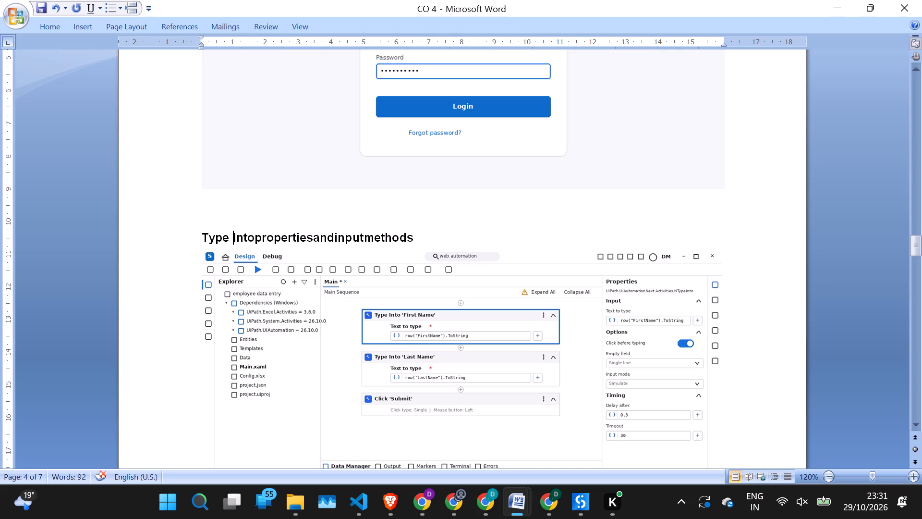
click(255, 236)
key(space)
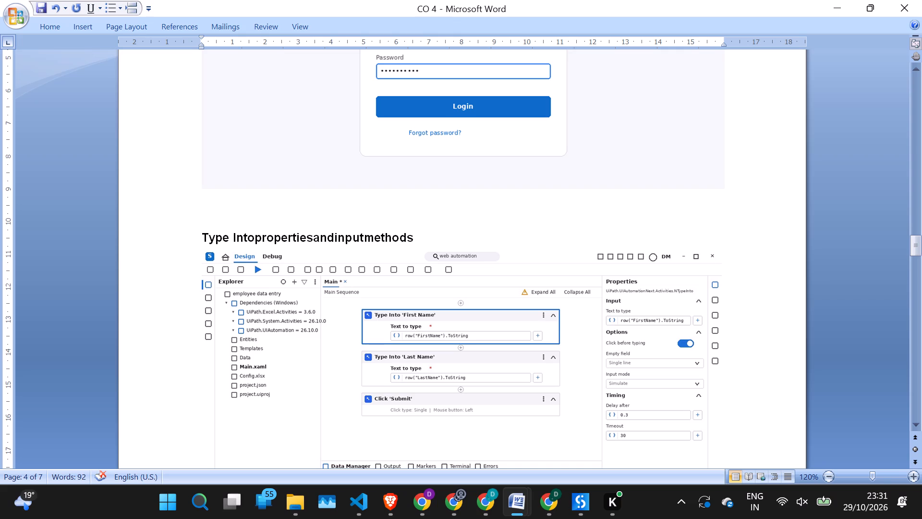
click(311, 238)
key(space)
key(space)
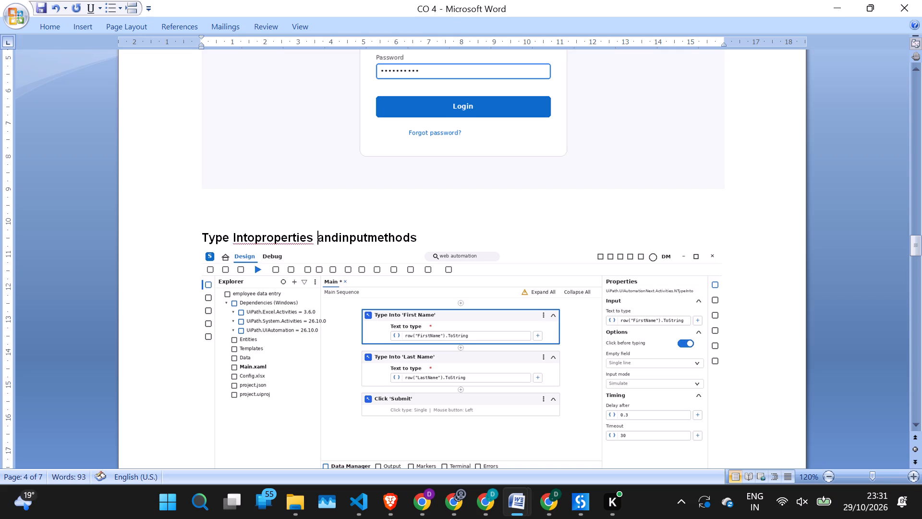
click(339, 236)
key(space)
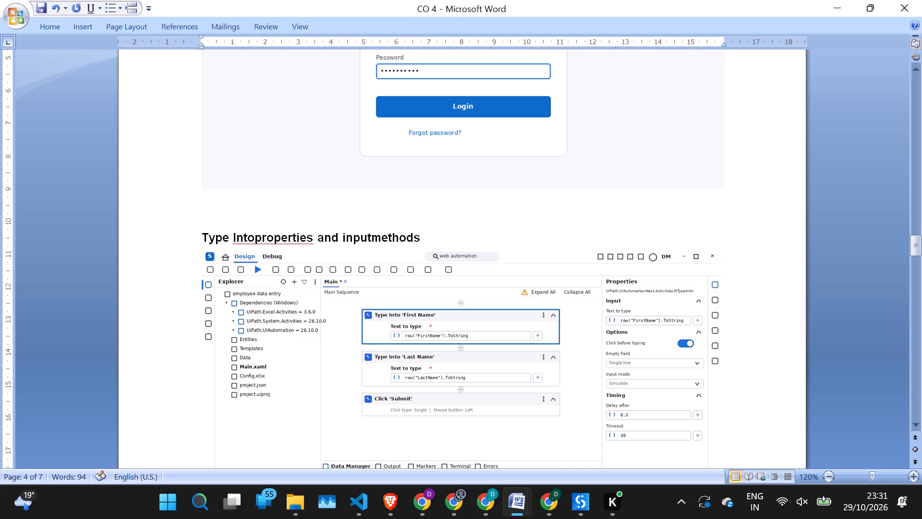
click(371, 237)
key(space)
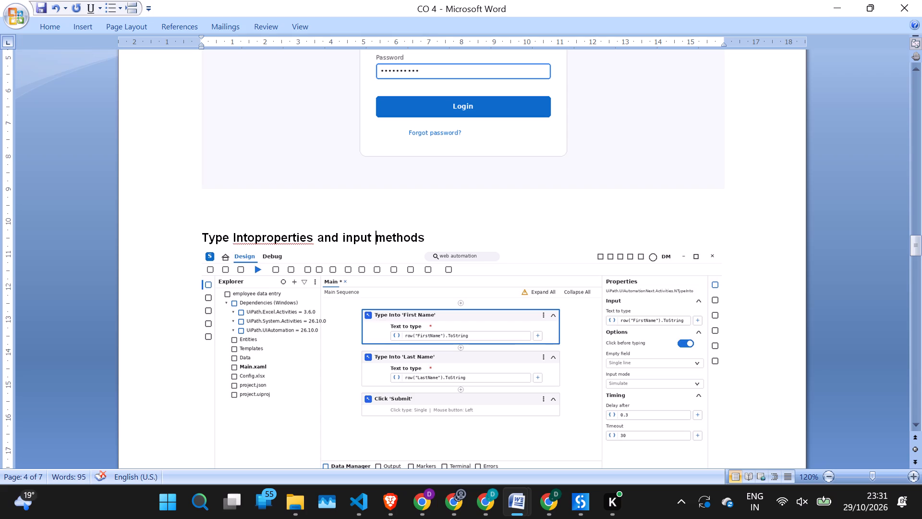
Delete the description under the "FilledAddEmployee form" heading and space the heading as "Filled Add Employee form".
scroll(406, 244, down, 3)
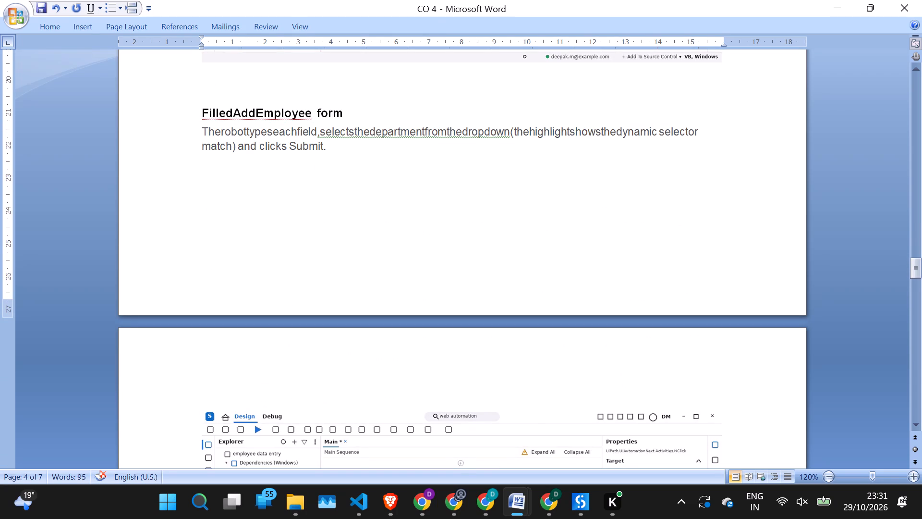
drag(198, 130, 348, 160)
key(BackSpace)
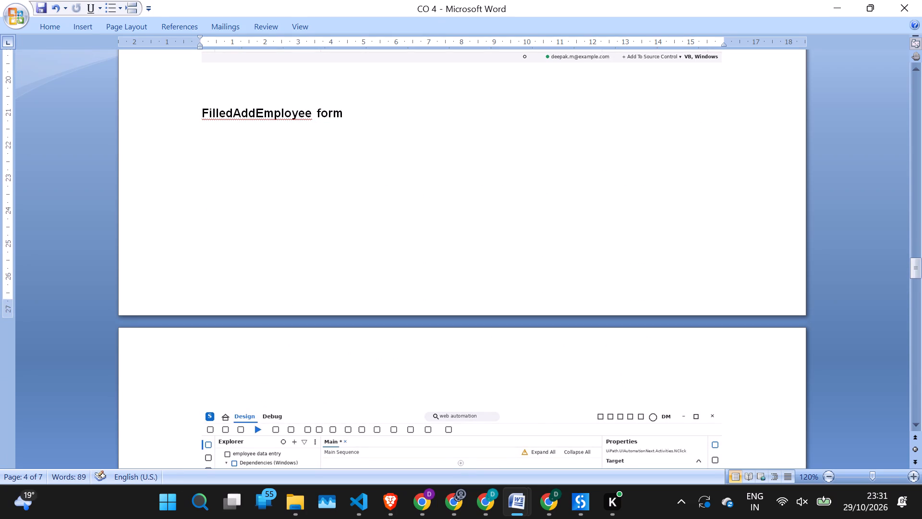
click(232, 108)
key(space)
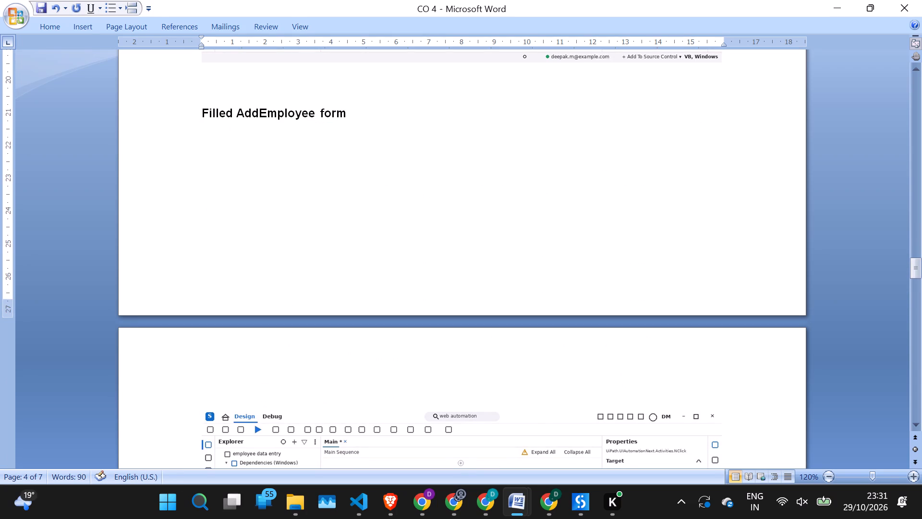
click(258, 111)
key(space)
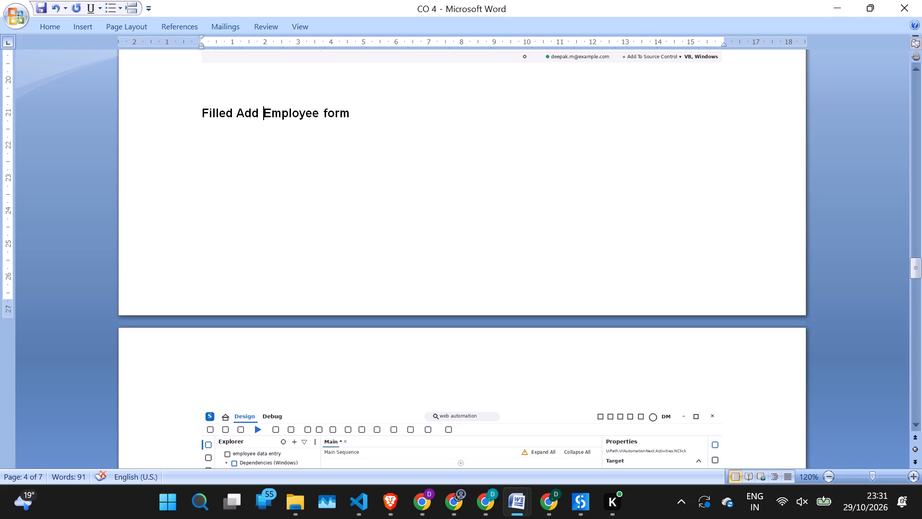
Delete the description under the "ForEachRowwithTryCatch" heading up to its final full stop.
scroll(322, 120, down, 5)
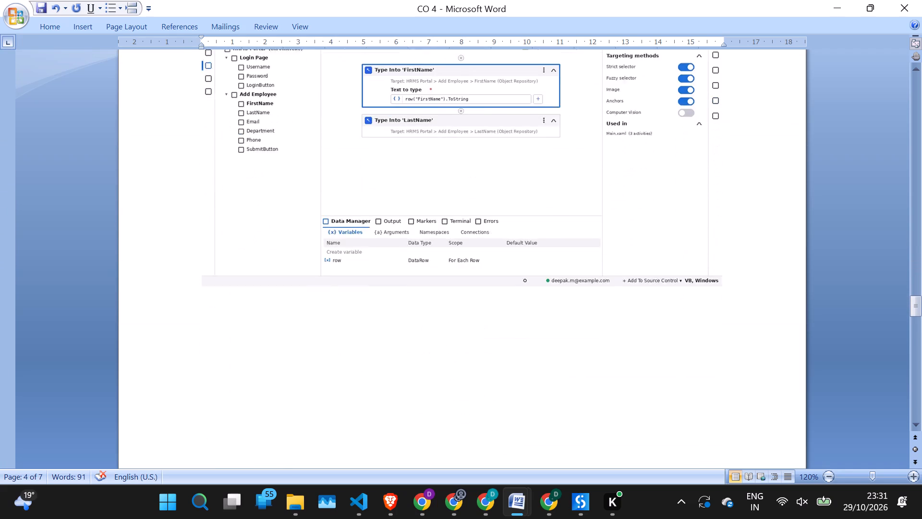
scroll(322, 120, down, 3)
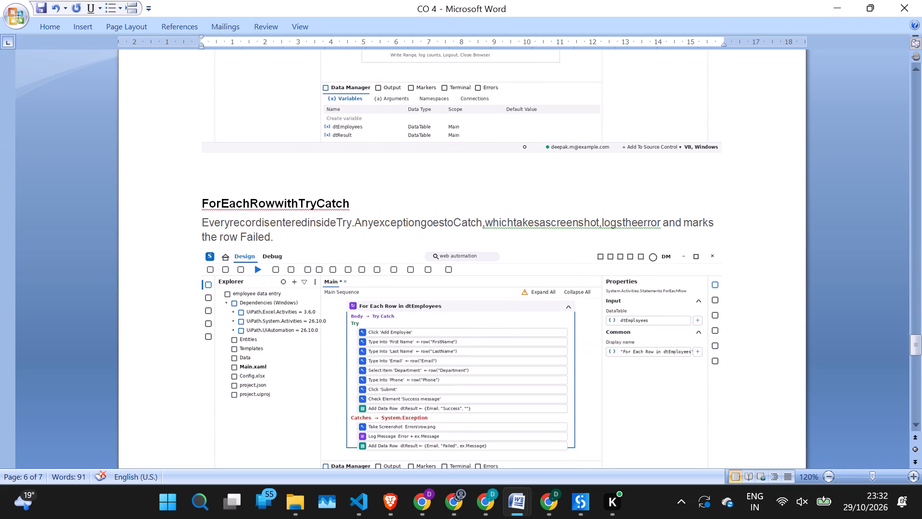
drag(199, 222, 270, 234)
key(BackSpace)
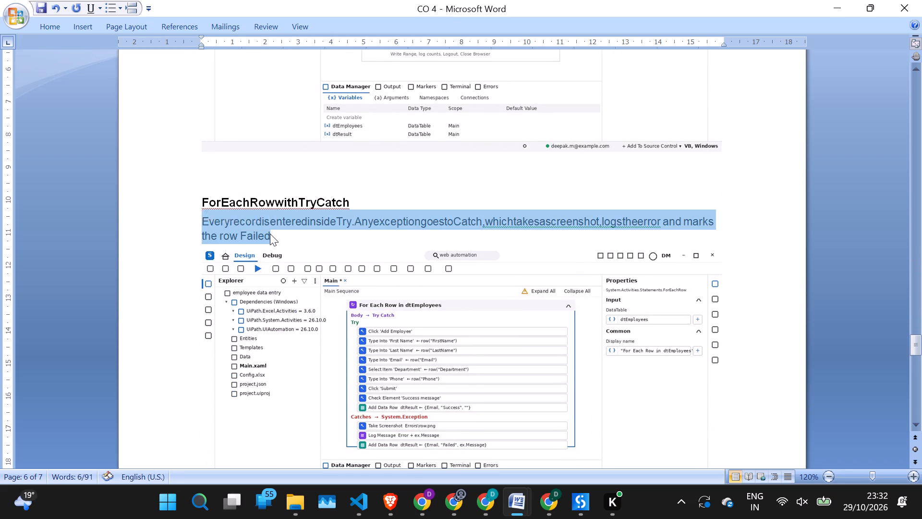
Insert spaces between the words of the "ForEachRowwithTryCatch" heading so it reads "For Each Row with Try Catch".
click(217, 205)
key(space)
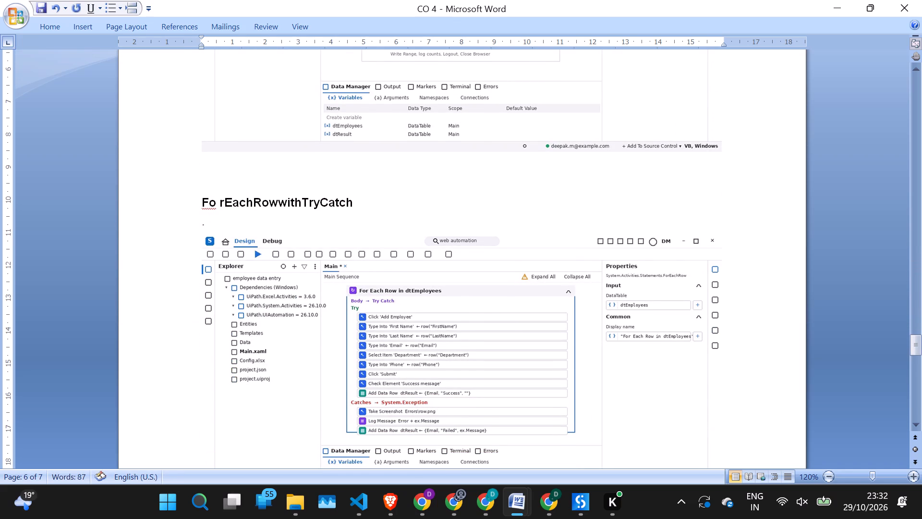
key(BackSpace)
key(Right)
key(space)
key(Right)
key(Right)
key(Right)
key(Right)
key(space)
key(Right)
key(Right)
key(Right)
key(space)
key(Right)
key(Right)
key(Right)
key(Right)
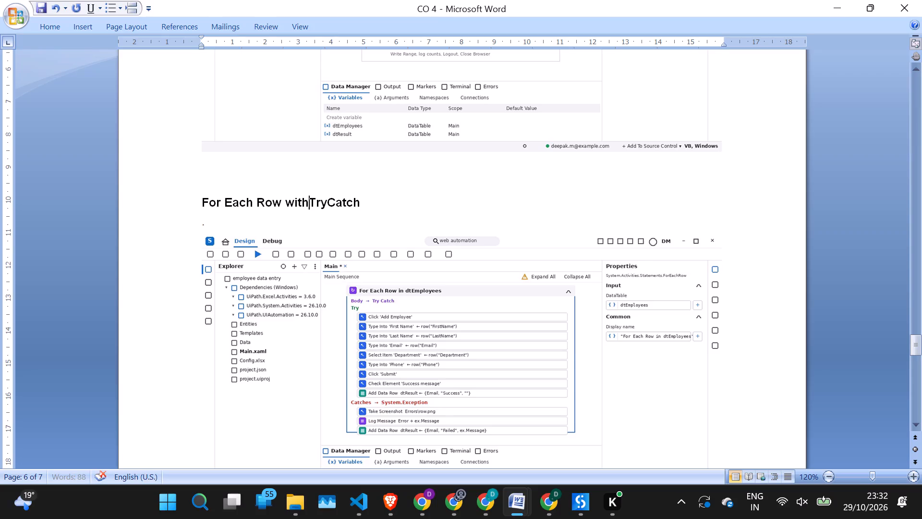
key(space)
key(Right)
key(Right)
key(Right)
key(space)
key(Right)
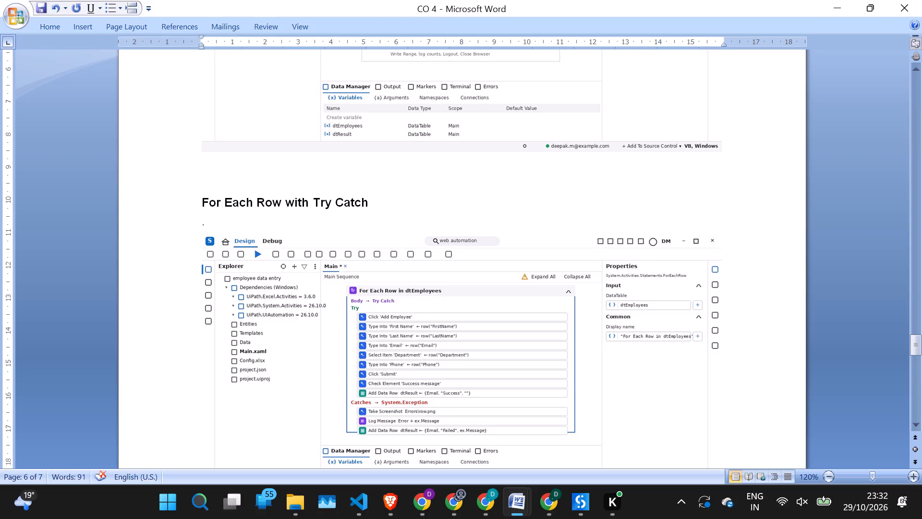
Space the underlined "Outputpanel log" heading on the last page as "Output panel log".
scroll(217, 205, down, 5)
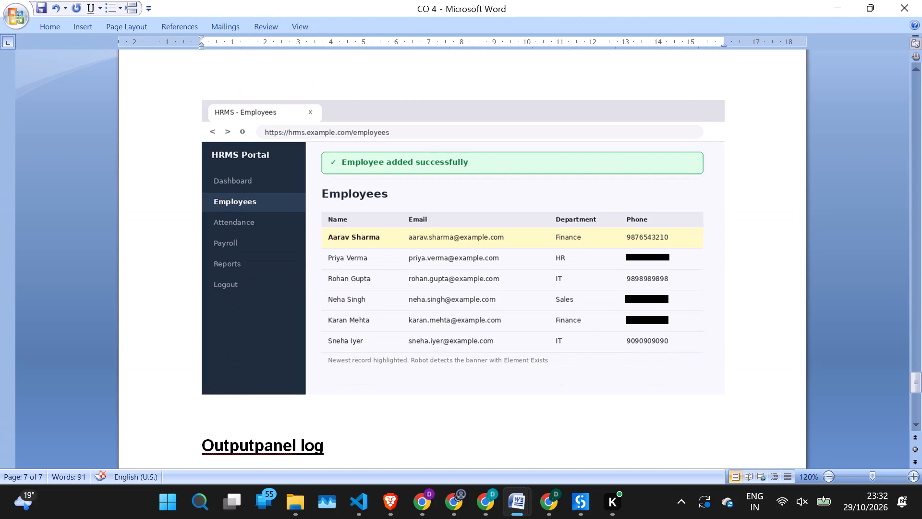
scroll(288, 201, down, 1)
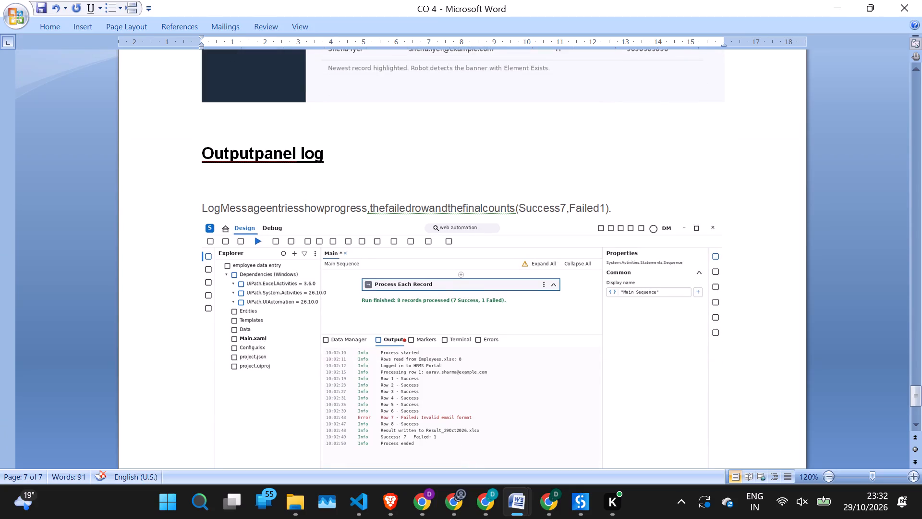
click(253, 150)
key(space)
key(space)
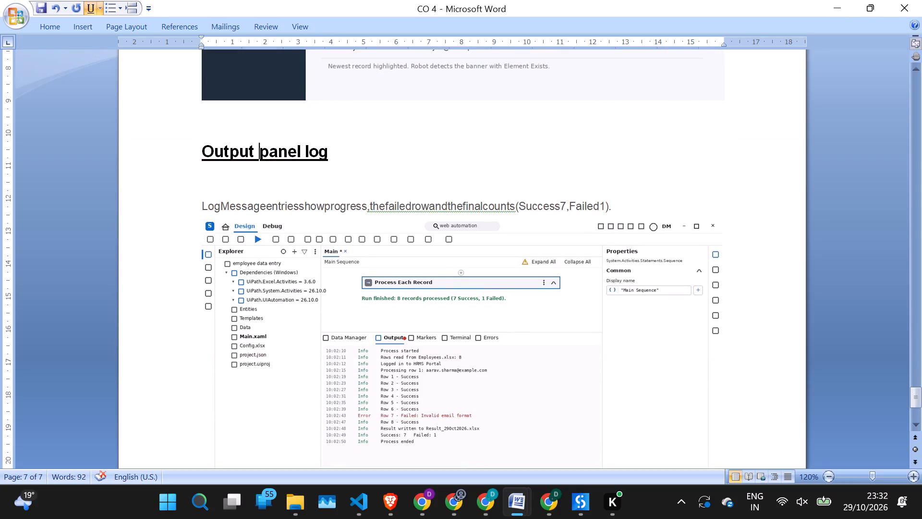
click(299, 150)
key(space)
Delete the description and the Filter Data Table screenshot under the "Cleaningthedata" heading on page 2.
scroll(299, 150, down, 3)
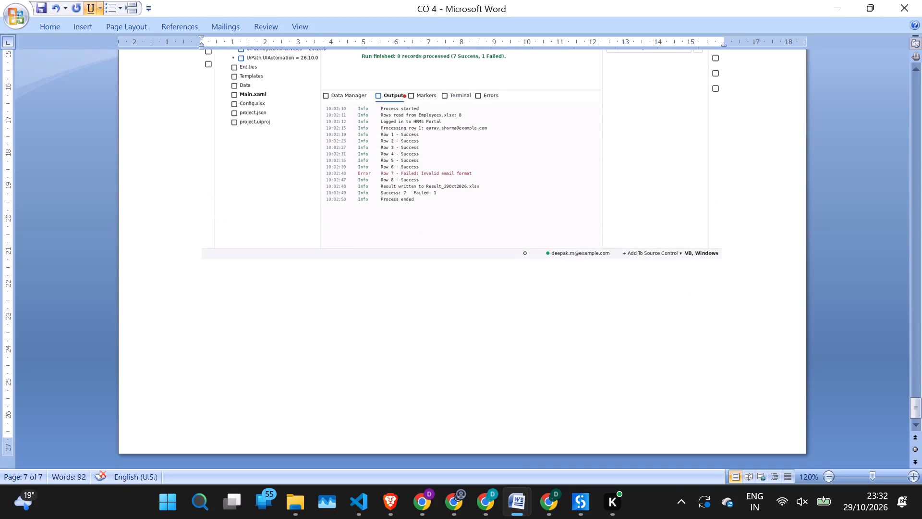
scroll(299, 150, up, 5)
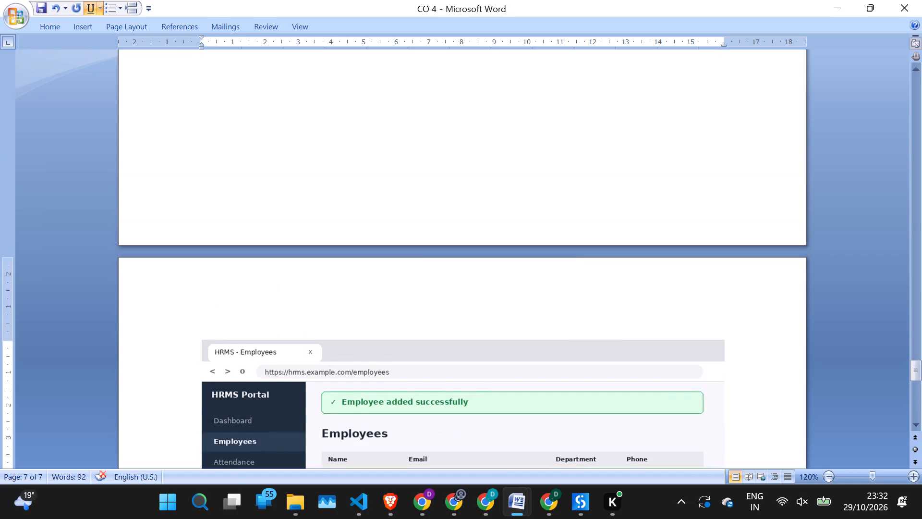
scroll(299, 150, up, 9)
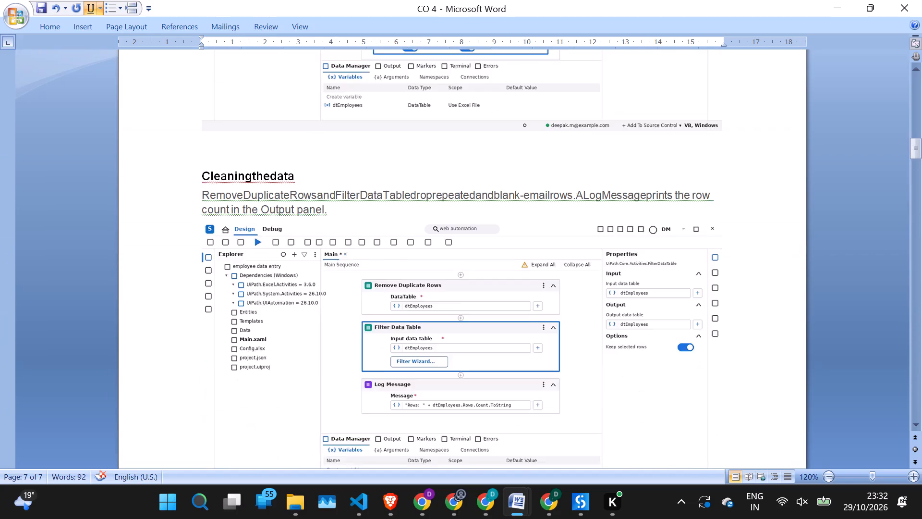
scroll(299, 150, up, 2)
scroll(299, 150, down, 5)
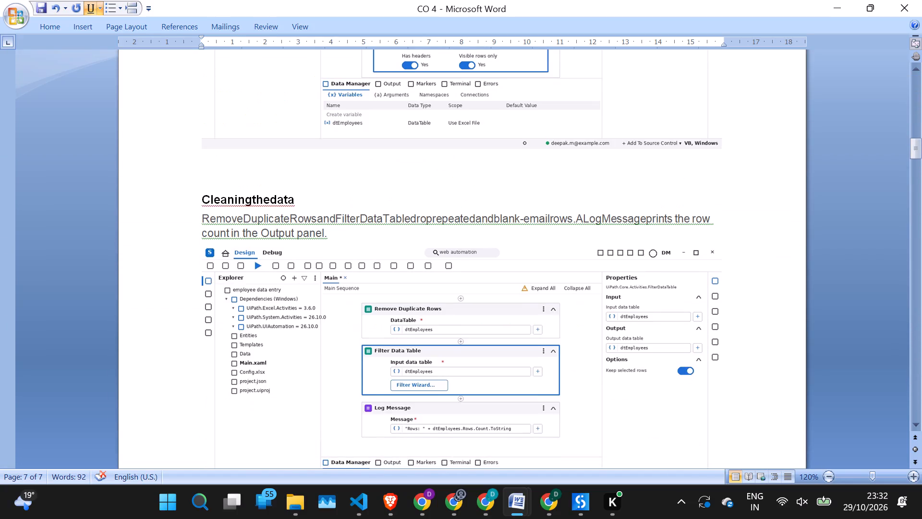
scroll(299, 150, down, 1)
click(243, 208)
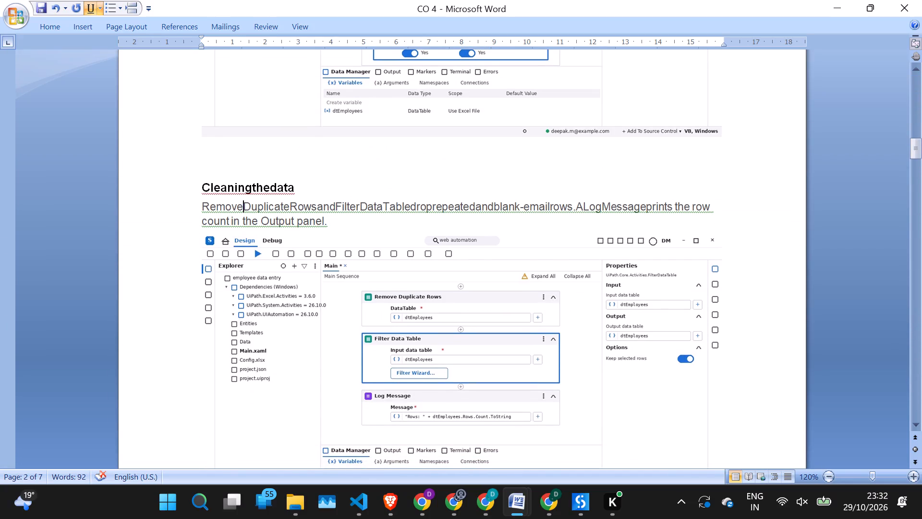
drag(201, 207, 322, 235)
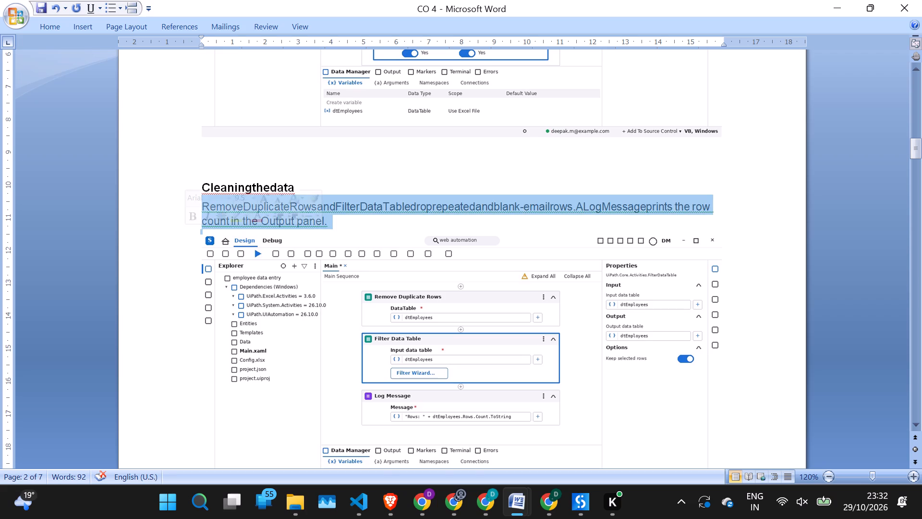
key(BackSpace)
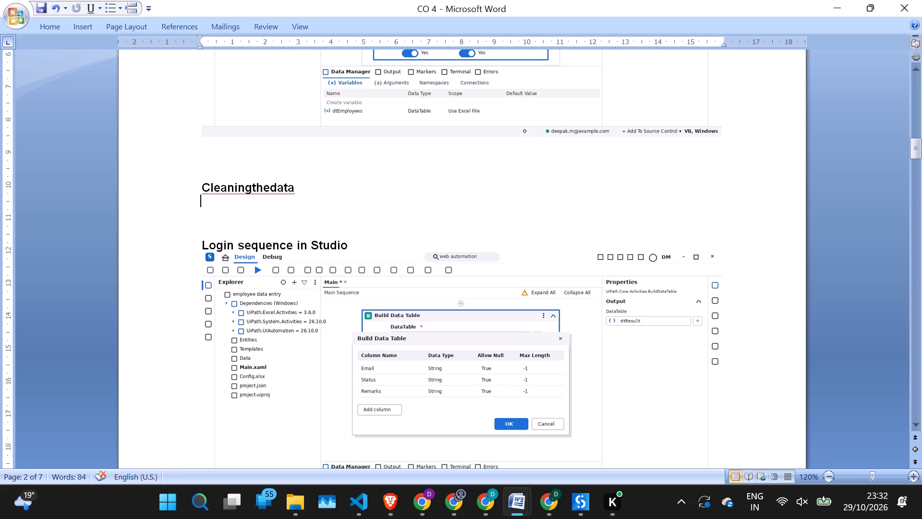
Insert spaces in the "Cleaningthedata" heading so it reads "Cleaning the data".
click(249, 188)
key(space)
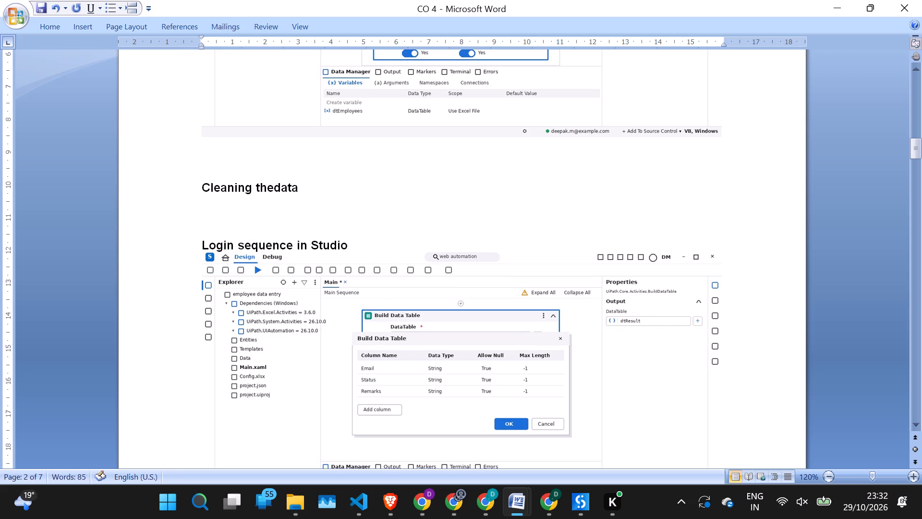
click(272, 188)
key(space)
key(space)
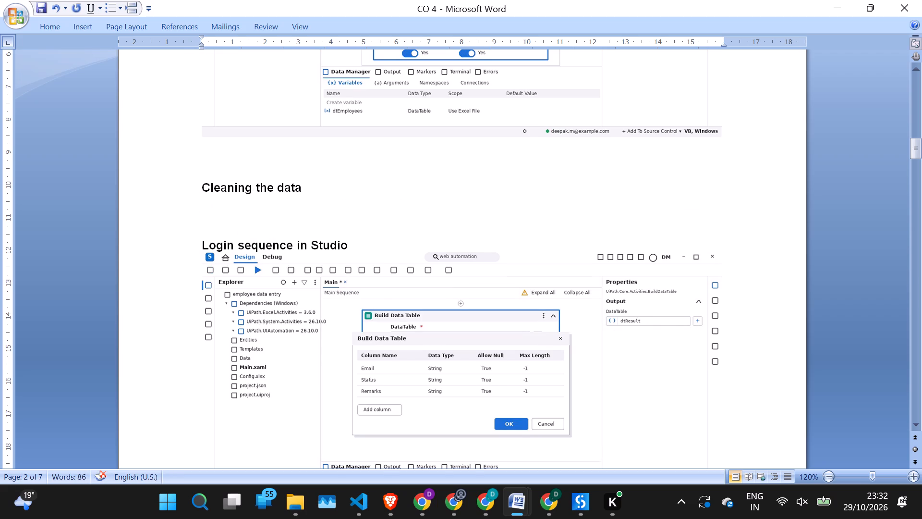
click(305, 191)
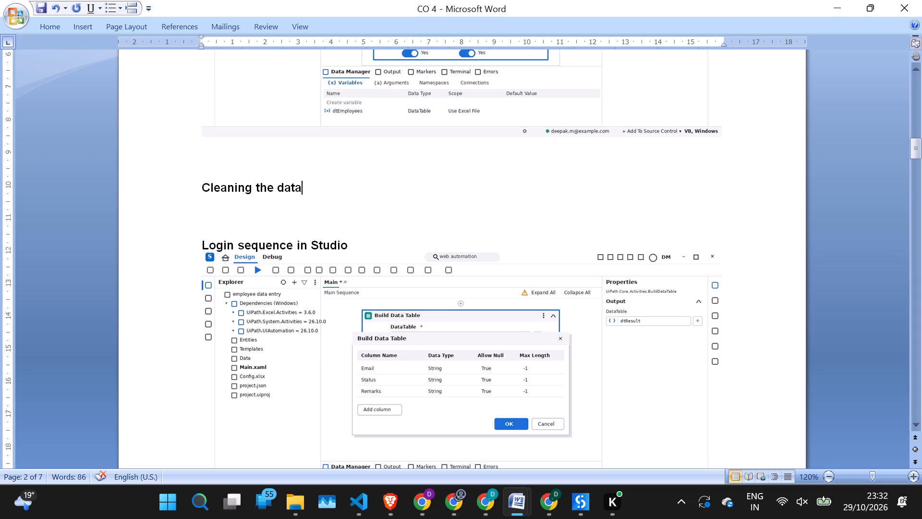
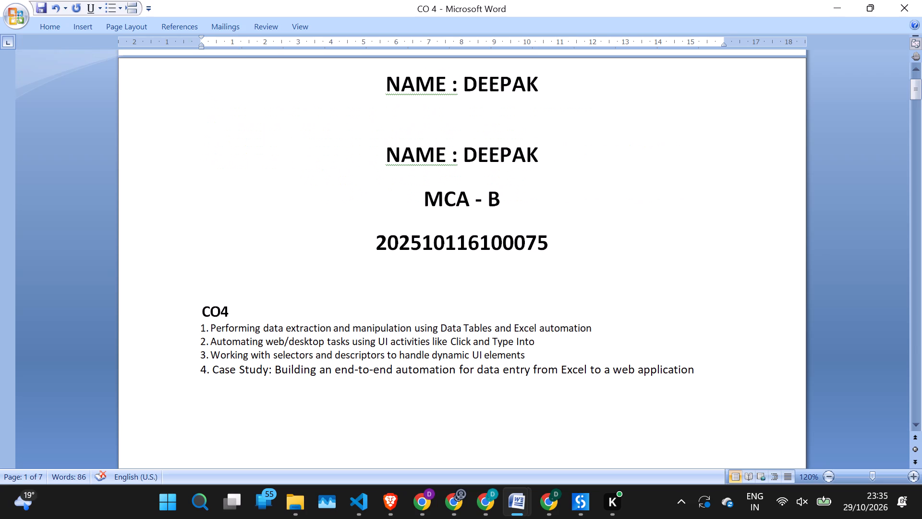
Remove the centring from the name, class and roll number lines on page 1 and set their font size to 16.
drag(380, 154, 585, 241)
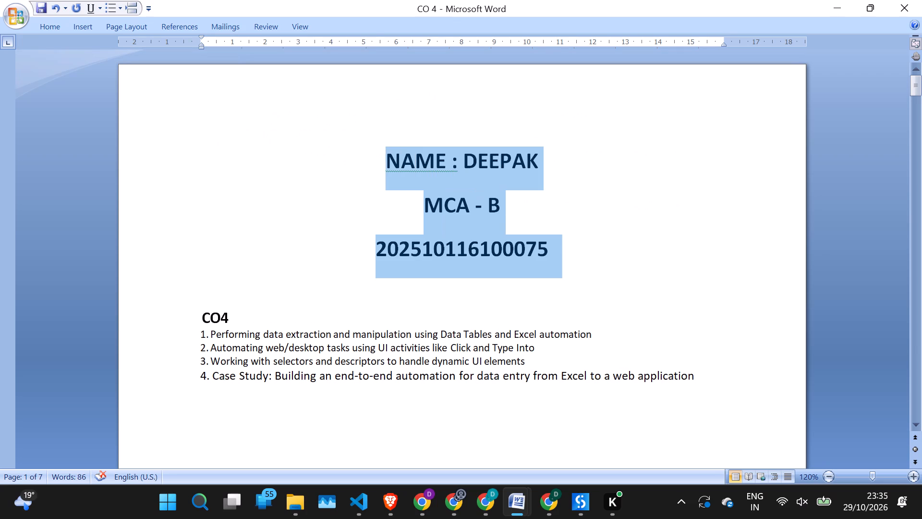
drag(585, 241, 591, 243)
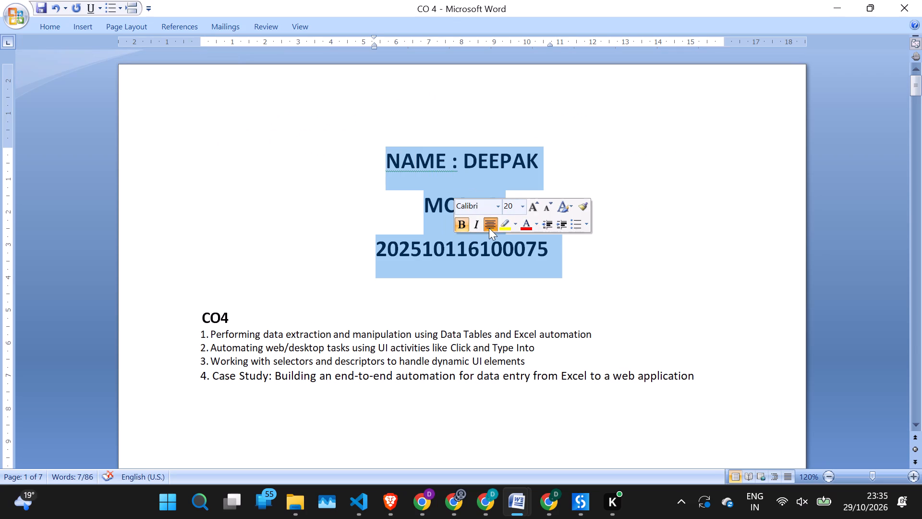
click(493, 228)
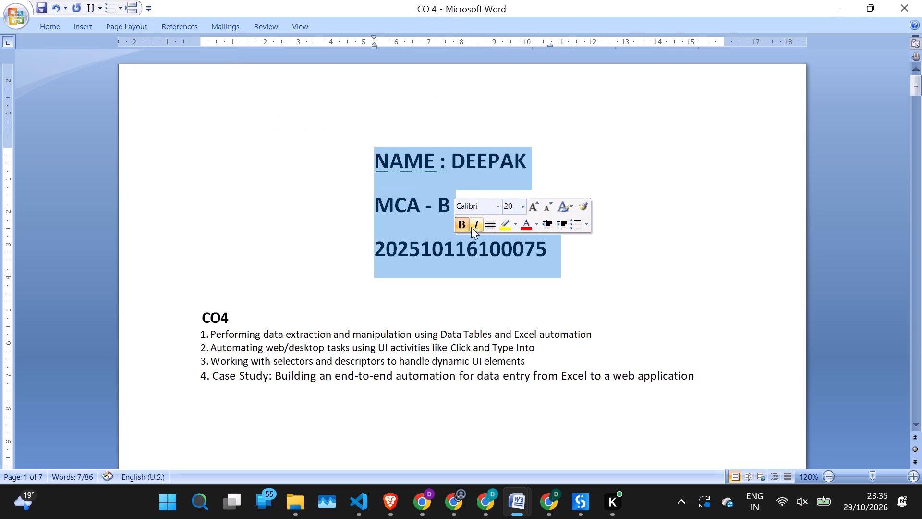
double_click(535, 210)
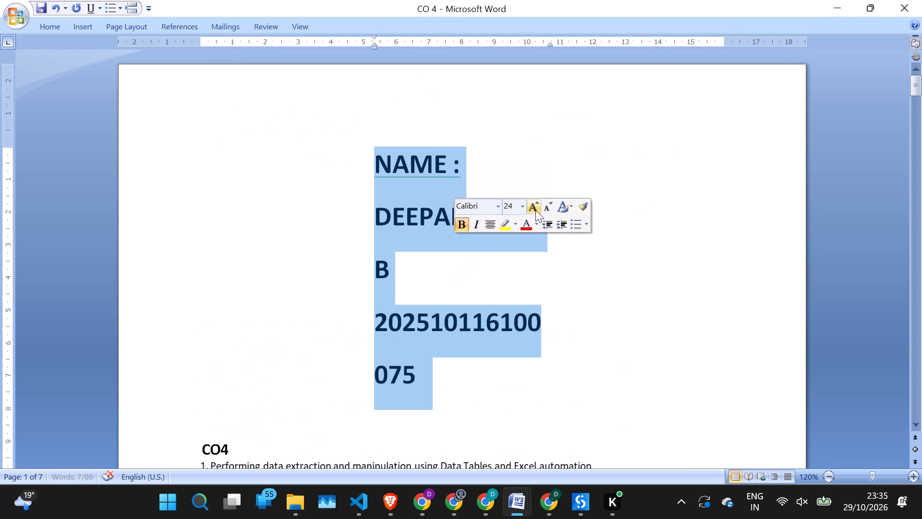
triple_click(546, 210)
click(546, 210)
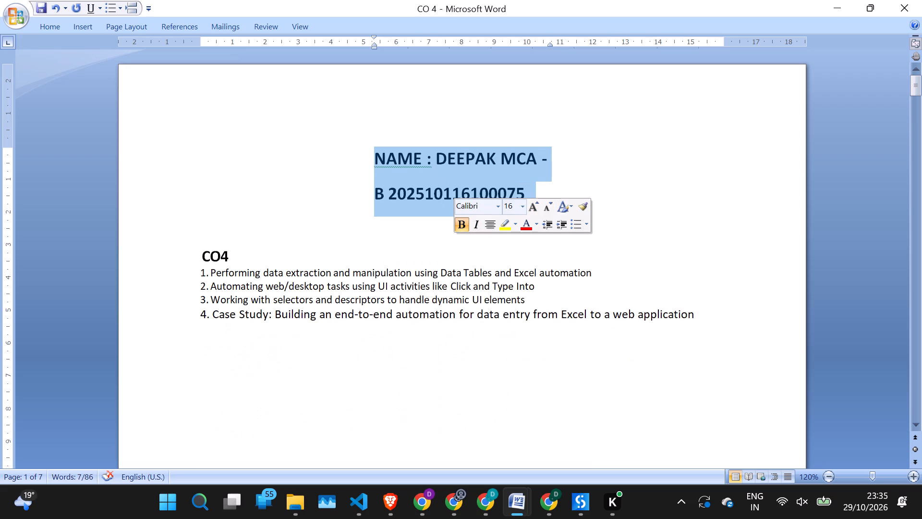
Break the heading text after the student name so that "MCA - B" starts on its own line.
click(497, 156)
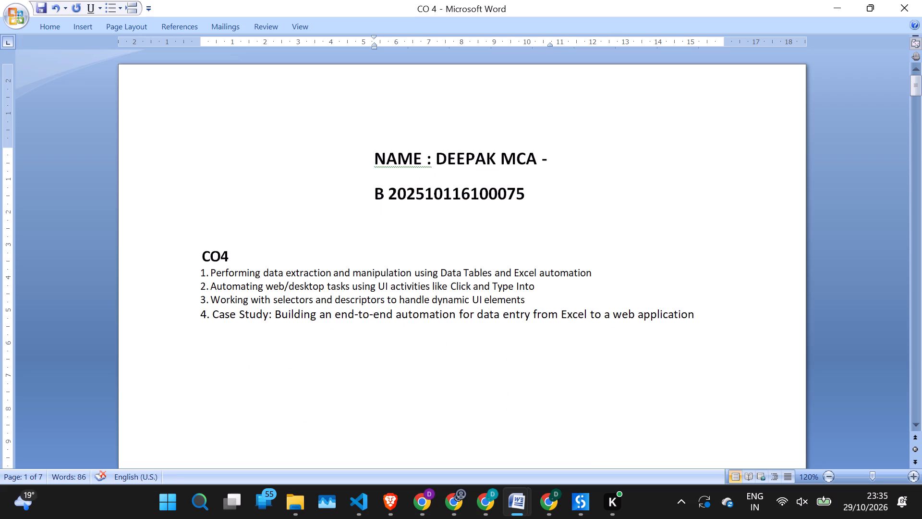
click(500, 156)
key(Return)
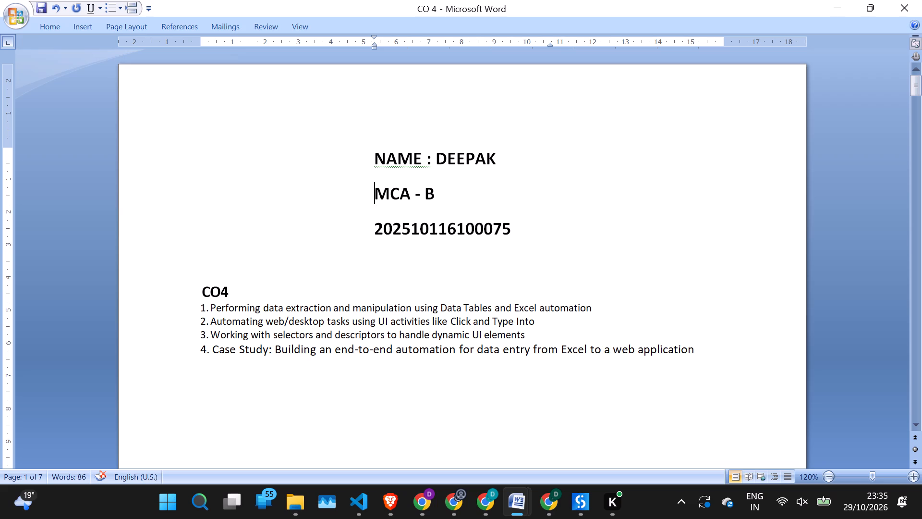
Shift the name, class and roll number block to the page's left margin by reducing its left indent to 0.
drag(373, 152, 503, 234)
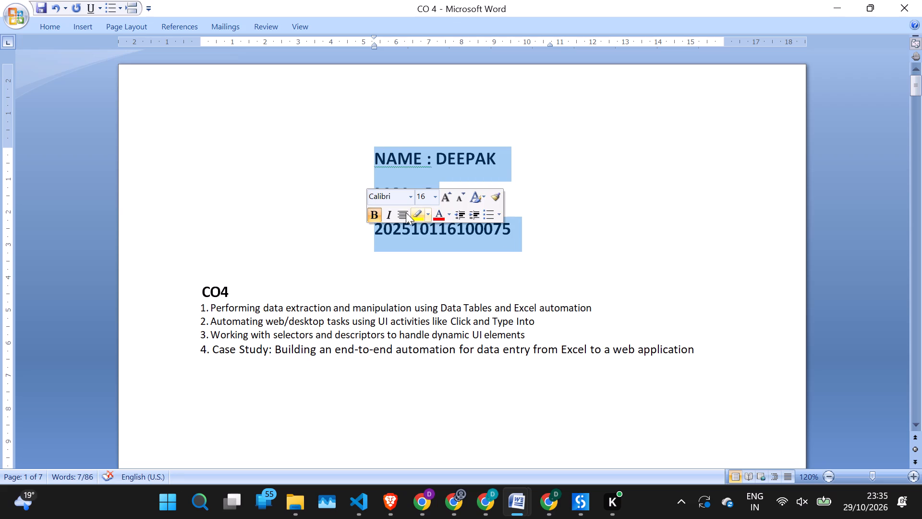
click(52, 24)
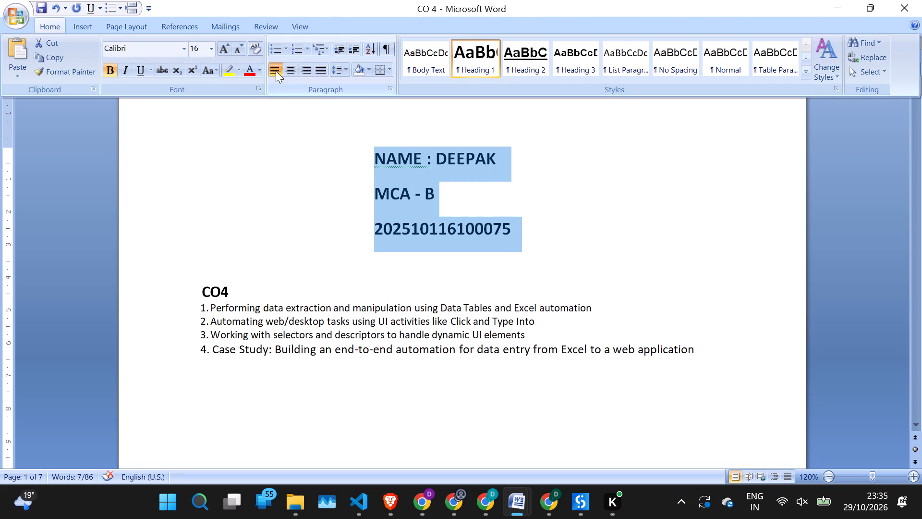
click(276, 71)
click(276, 71)
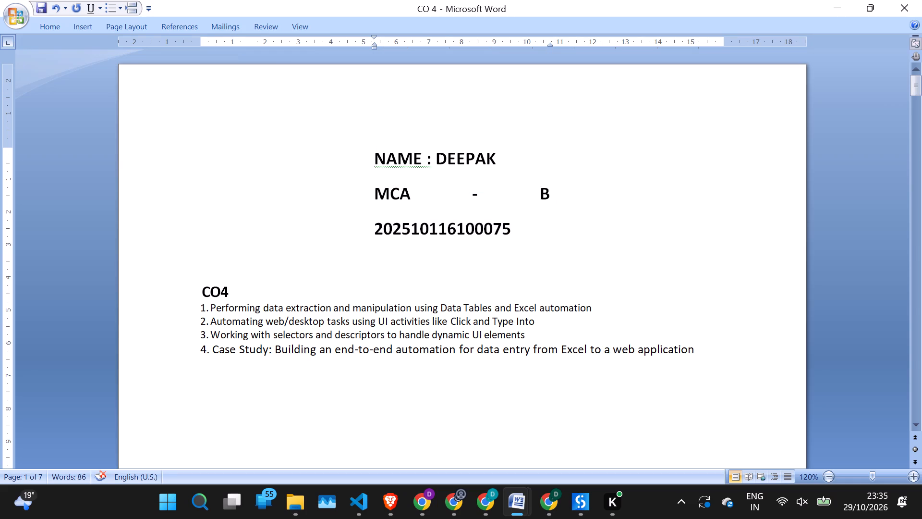
drag(367, 166, 479, 265)
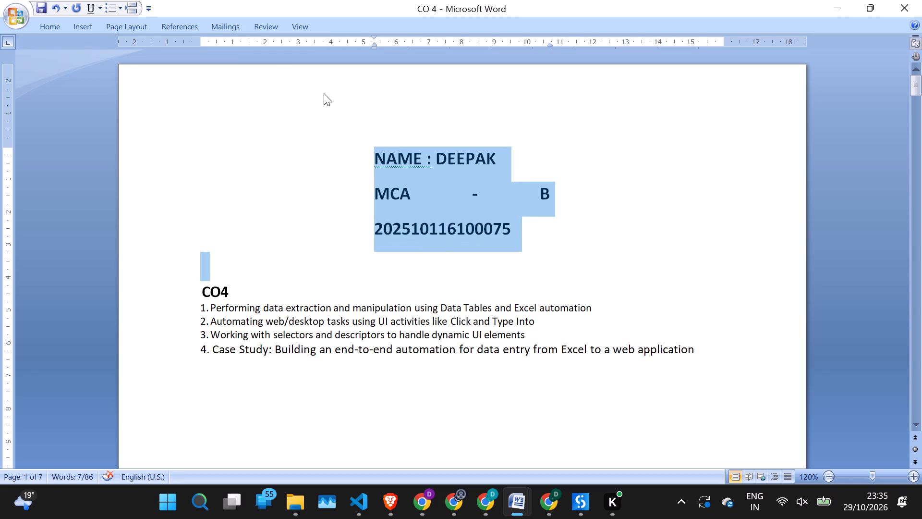
drag(377, 46, 226, 41)
drag(226, 41, 200, 39)
click(524, 230)
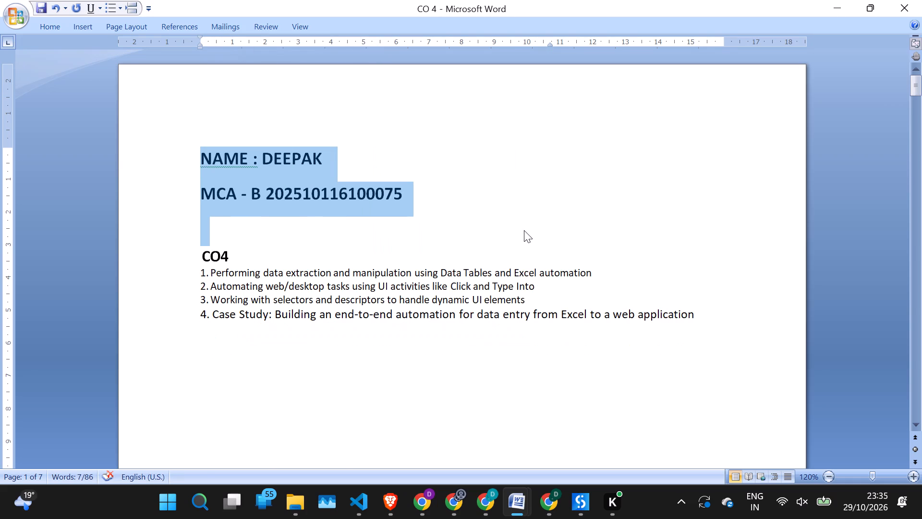
Put the roll number on its own line below the class and prefix it with "Roll no : ".
click(266, 194)
key(Return)
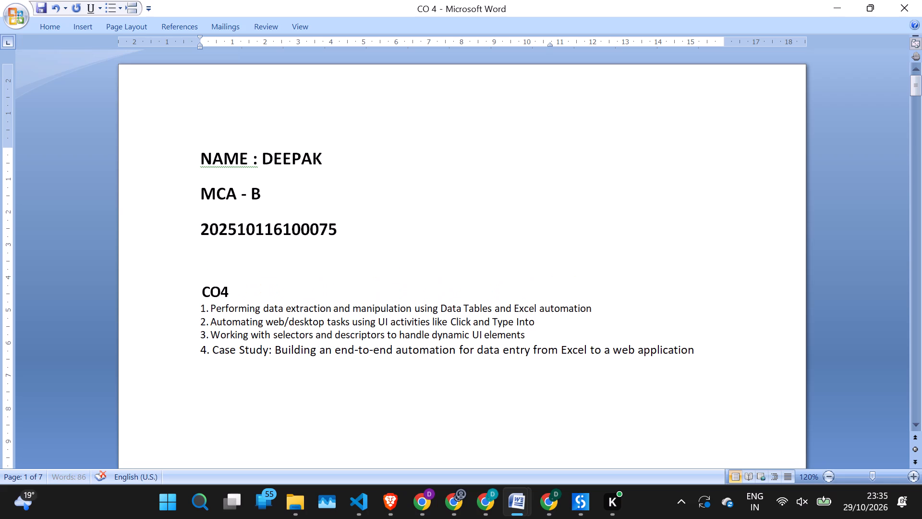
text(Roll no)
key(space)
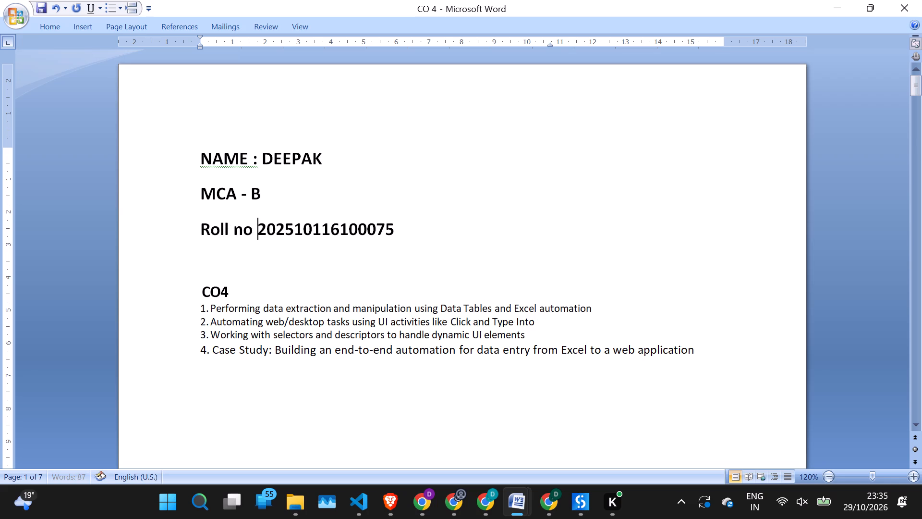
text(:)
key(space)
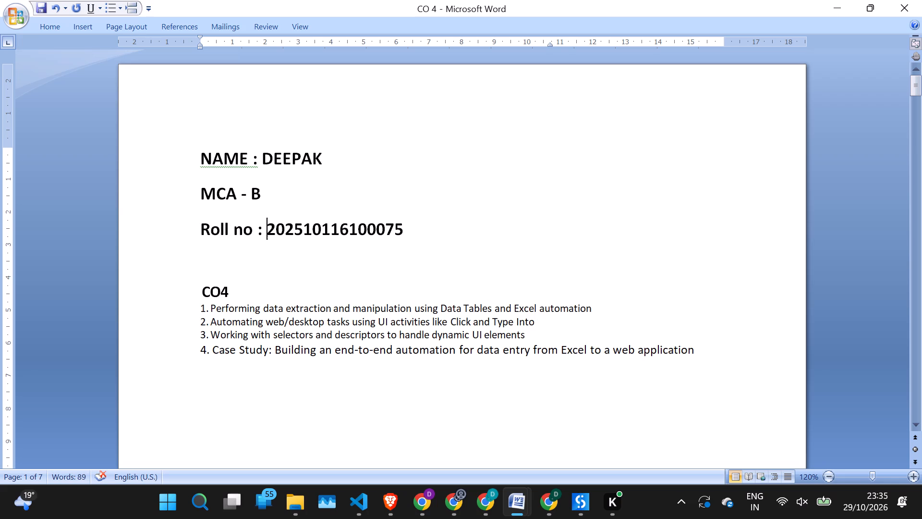
Add the label "Class :" in front of "MCA - B".
click(203, 194)
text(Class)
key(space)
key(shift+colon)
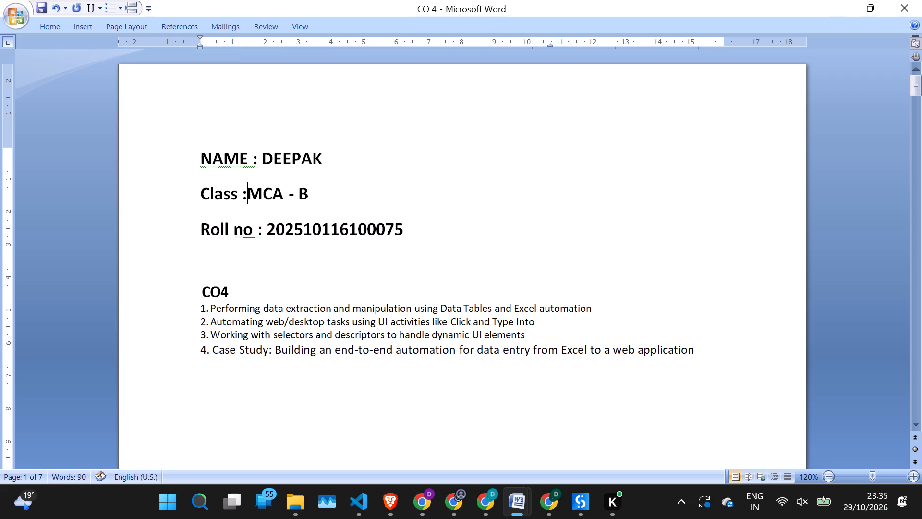
Replace the student name after "NAME :" with the other student's full name, with only its initials capitalised.
drag(328, 154, 265, 158)
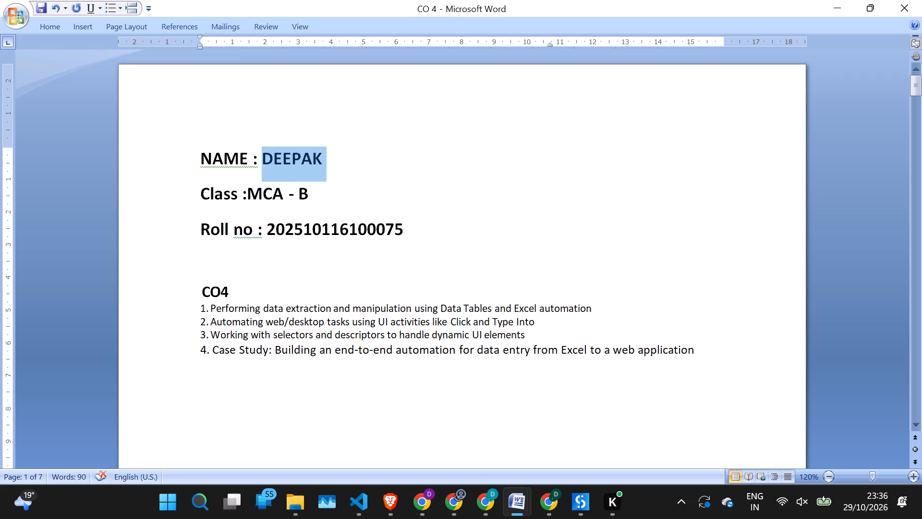
drag(265, 158, 263, 158)
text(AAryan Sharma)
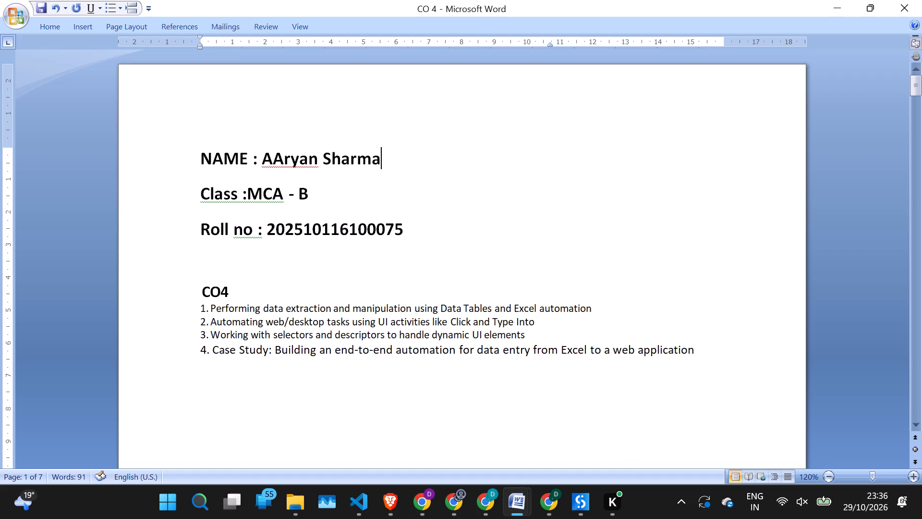
click(279, 155)
key(BackSpace)
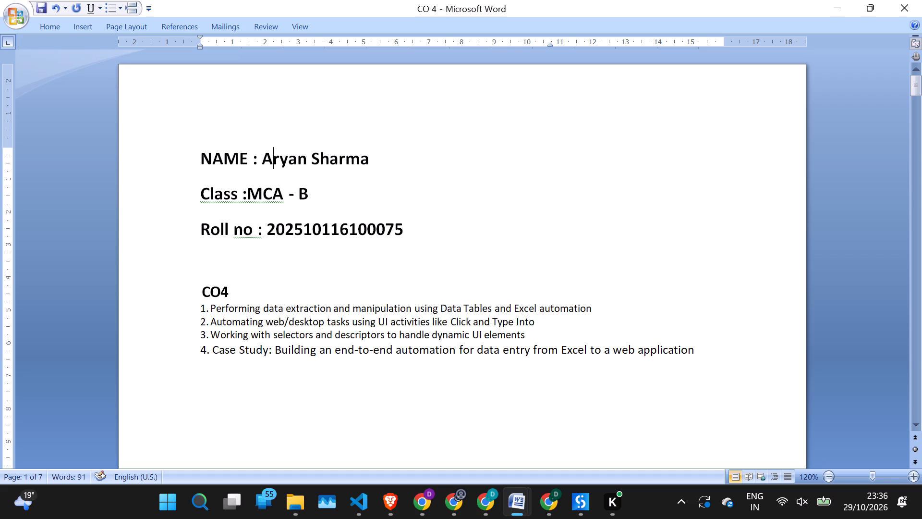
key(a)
Change the section on the class line so that it reads "MCA -A".
click(310, 194)
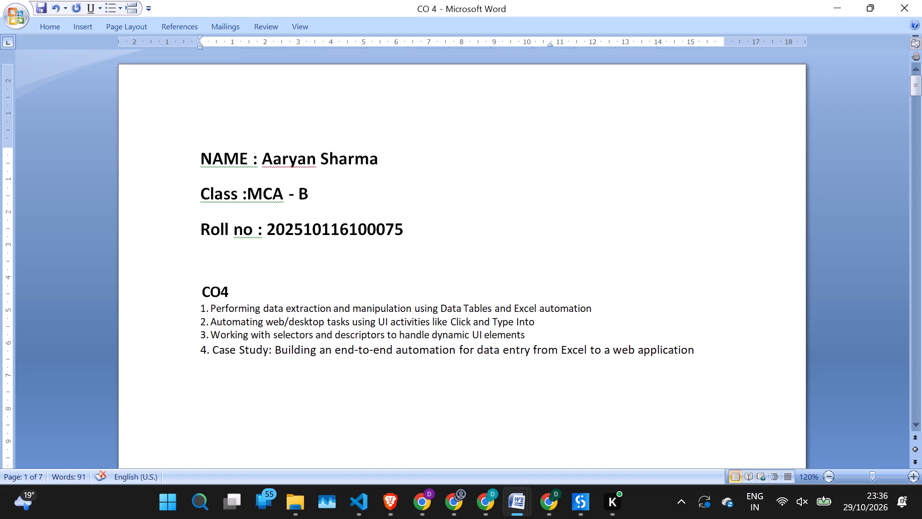
key(backslash)
key(BackSpace)
key(BackSpace)
key(BackSpace)
key(BackSpace)
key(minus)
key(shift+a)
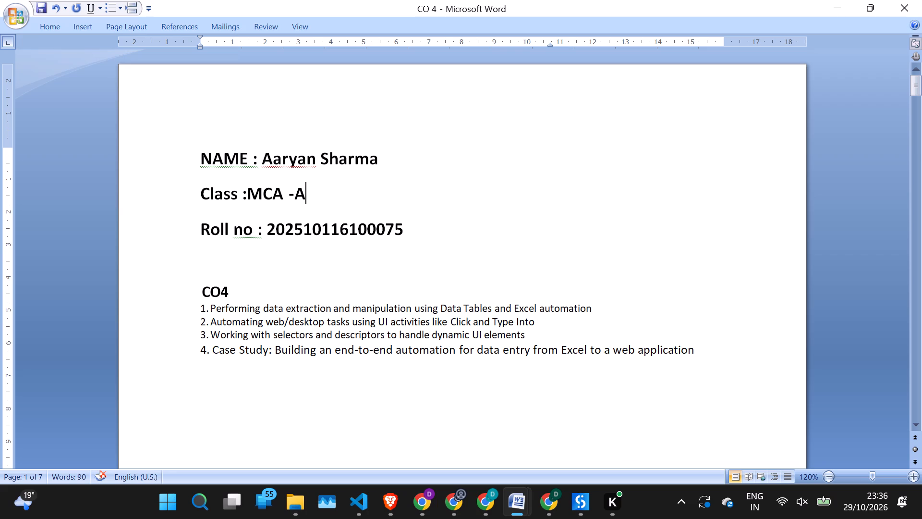
Reduce the font size of the name, class and roll number lines to 14.
drag(418, 225, 232, 157)
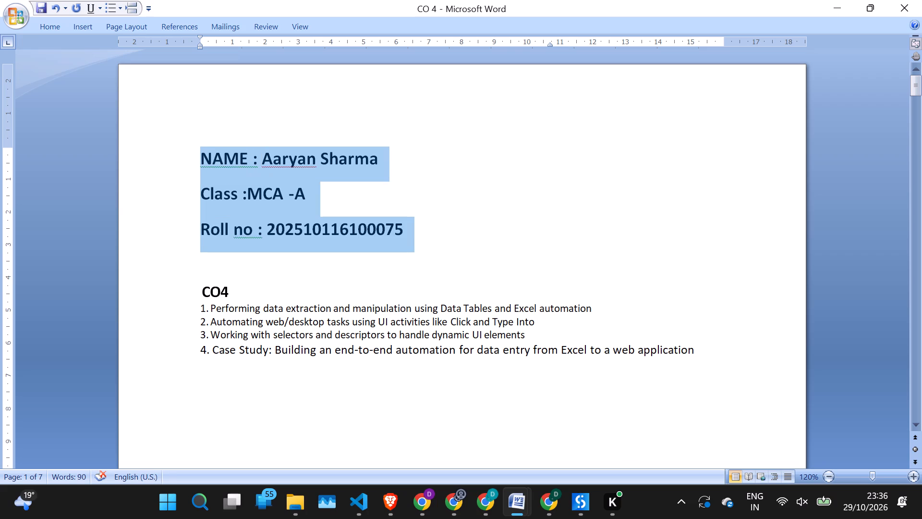
drag(232, 157, 219, 157)
click(178, 122)
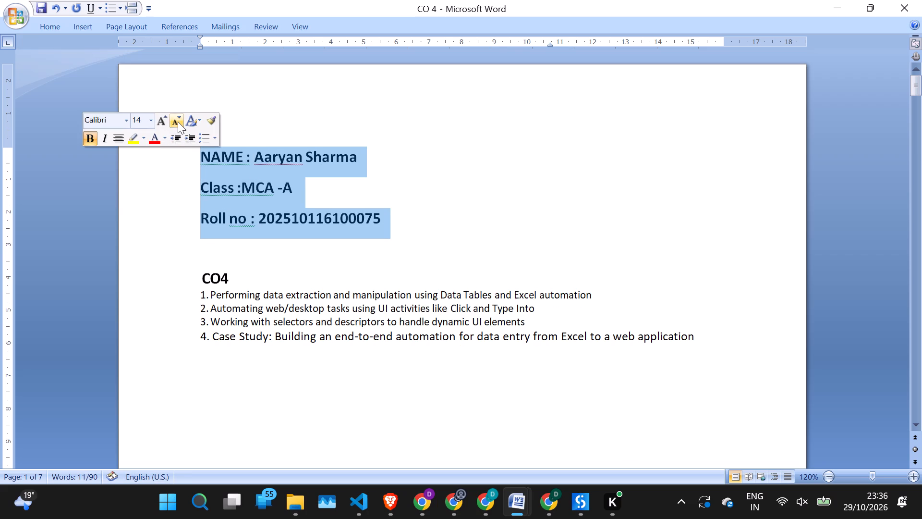
click(436, 185)
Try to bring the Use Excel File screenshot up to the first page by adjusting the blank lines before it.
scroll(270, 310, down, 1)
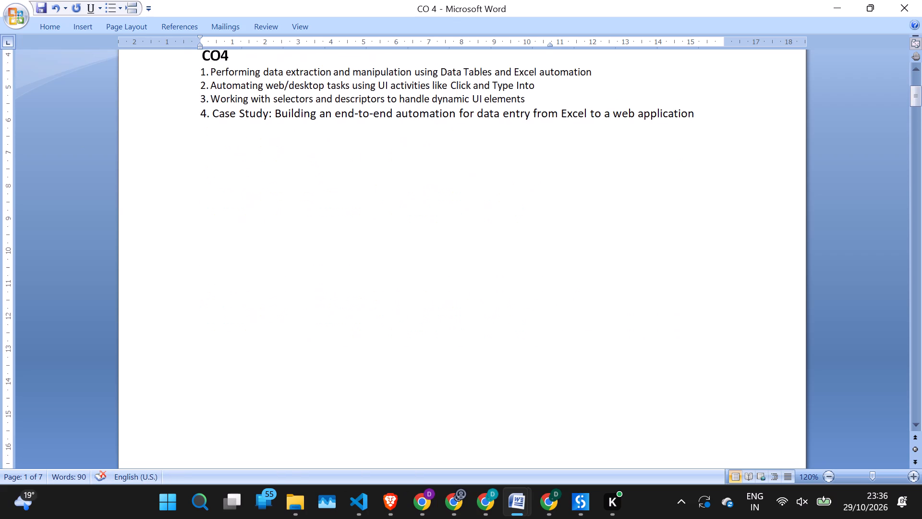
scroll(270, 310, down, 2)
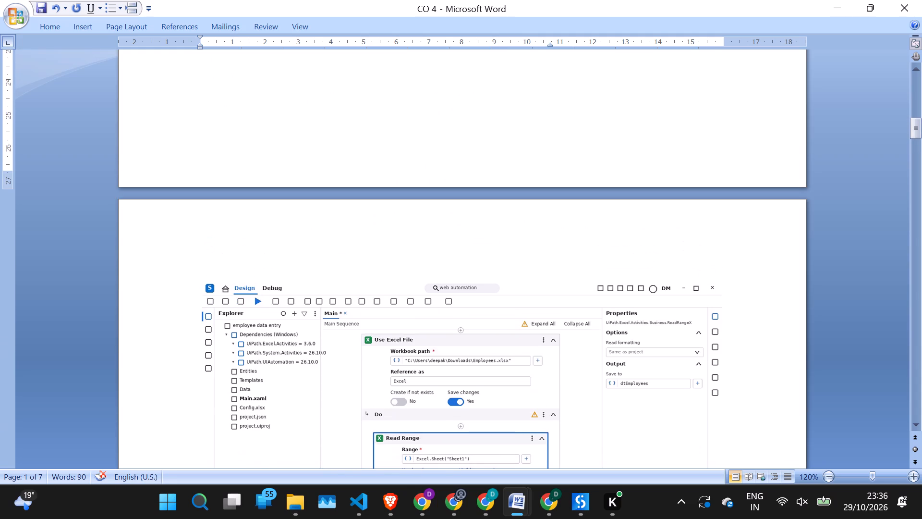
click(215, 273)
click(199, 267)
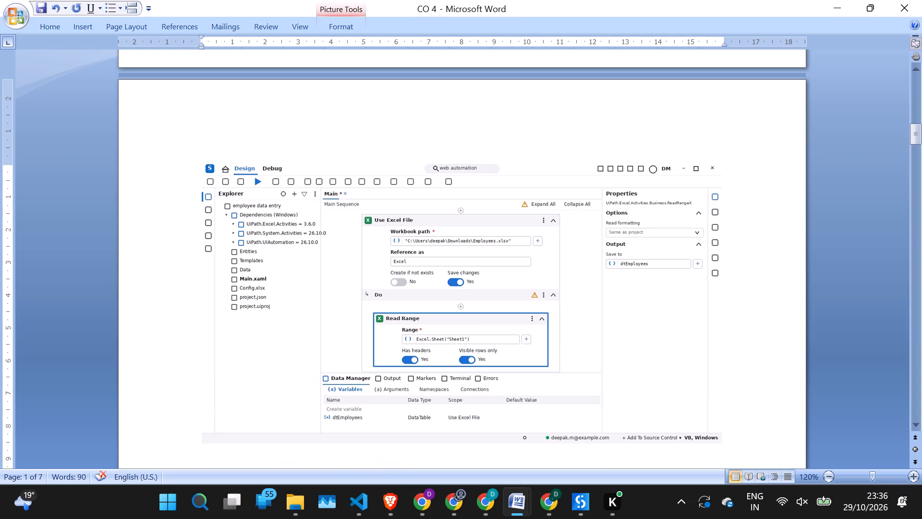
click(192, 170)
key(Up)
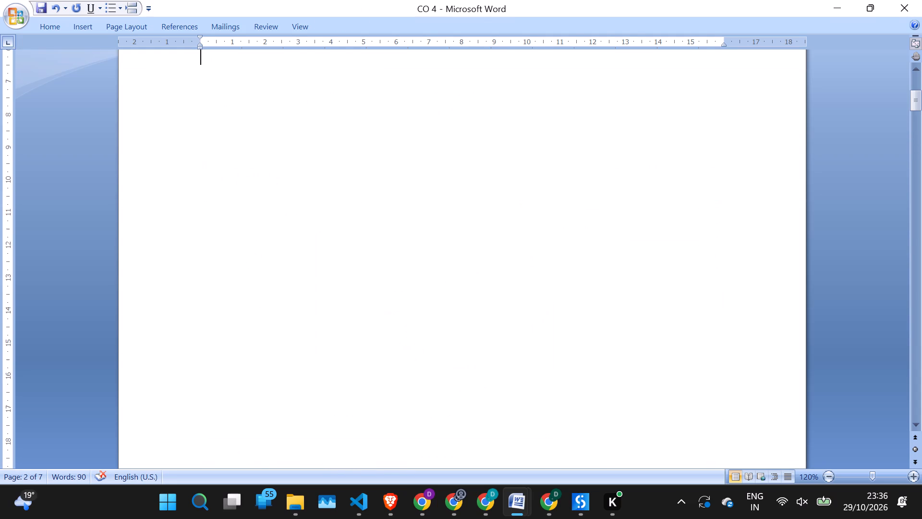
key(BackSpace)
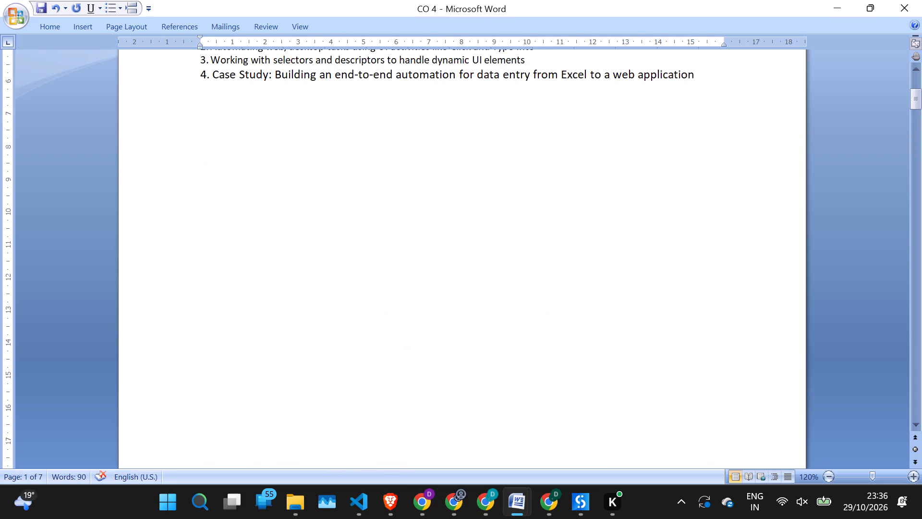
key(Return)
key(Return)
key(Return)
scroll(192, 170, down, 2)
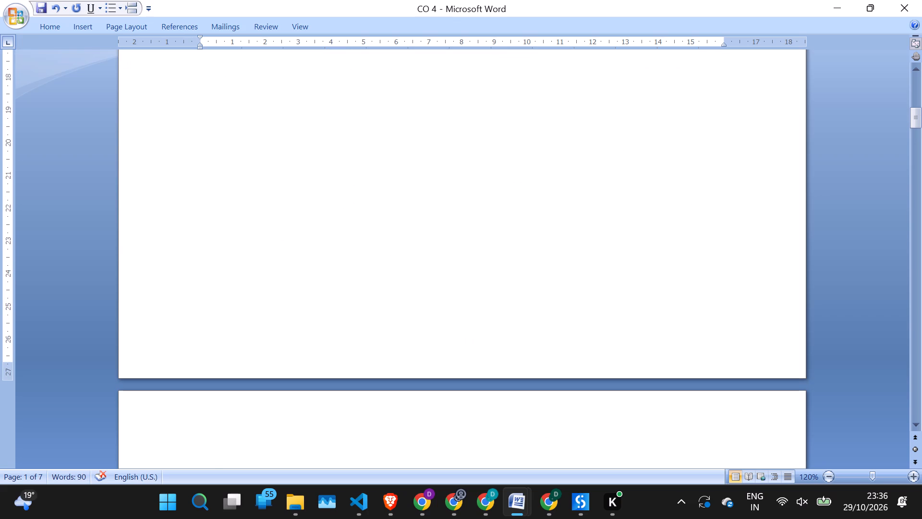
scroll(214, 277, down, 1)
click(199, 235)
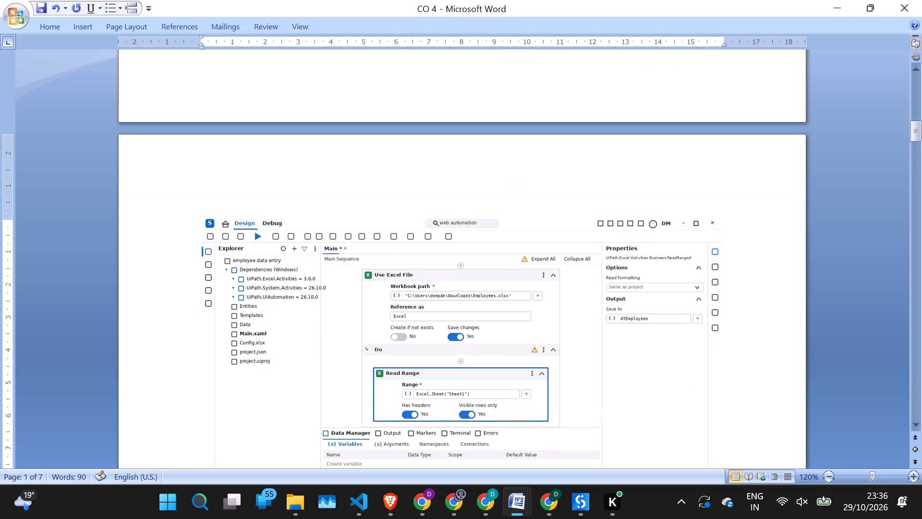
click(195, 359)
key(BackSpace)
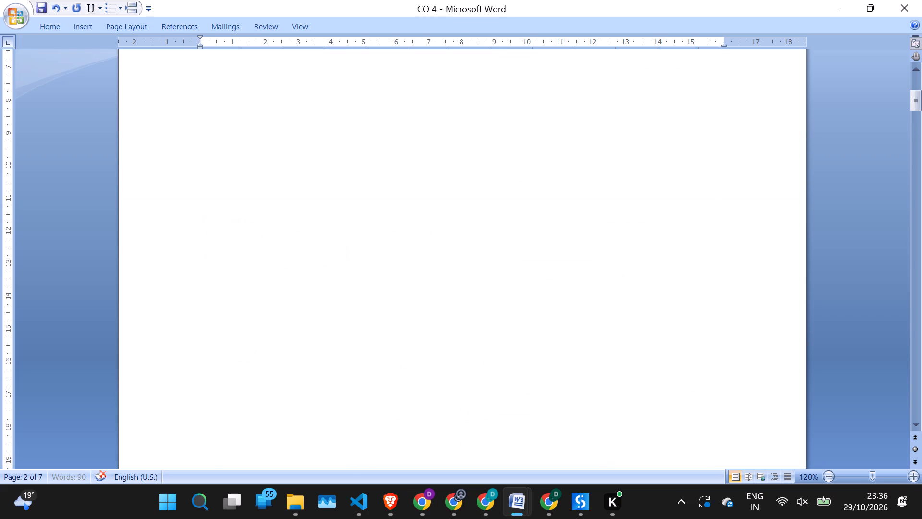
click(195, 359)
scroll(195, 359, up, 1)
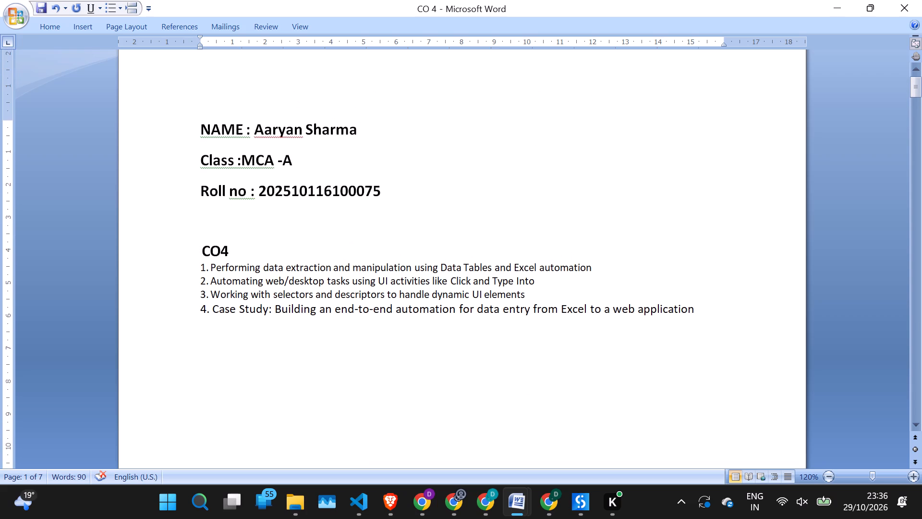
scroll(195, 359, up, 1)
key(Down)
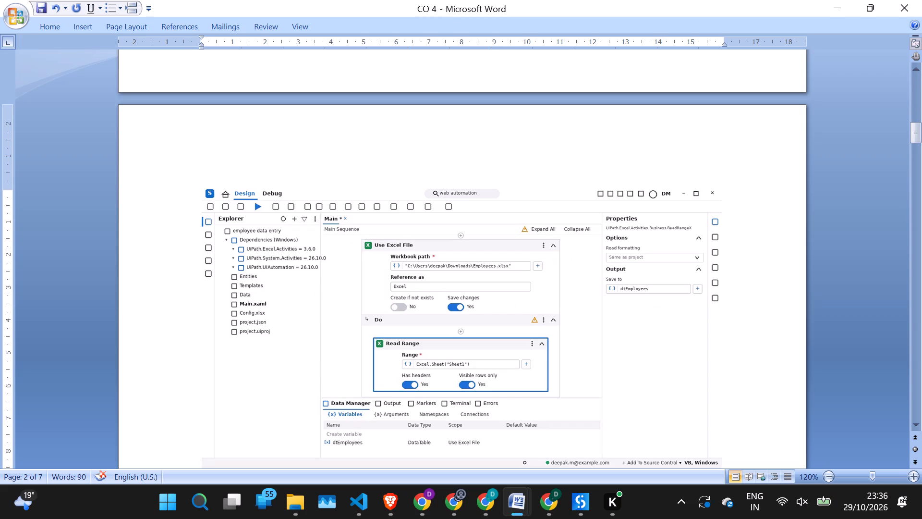
Move the Use Excel File screenshot to the first page below the Case Study line, leaving one blank line between them.
click(431, 326)
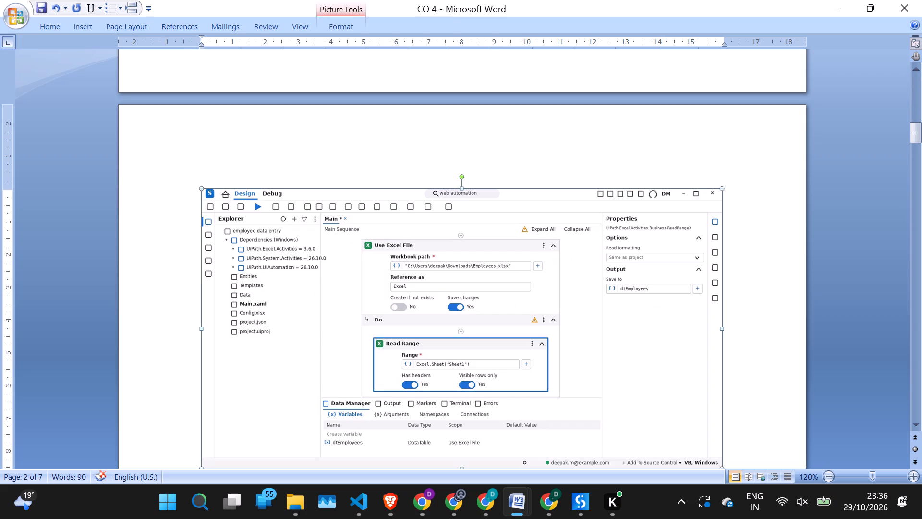
key(ctrl+x)
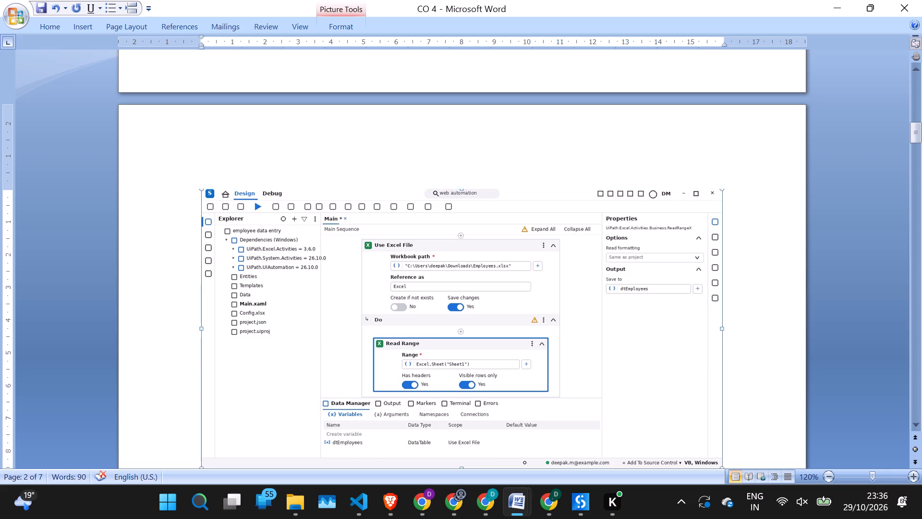
scroll(431, 326, up, 3)
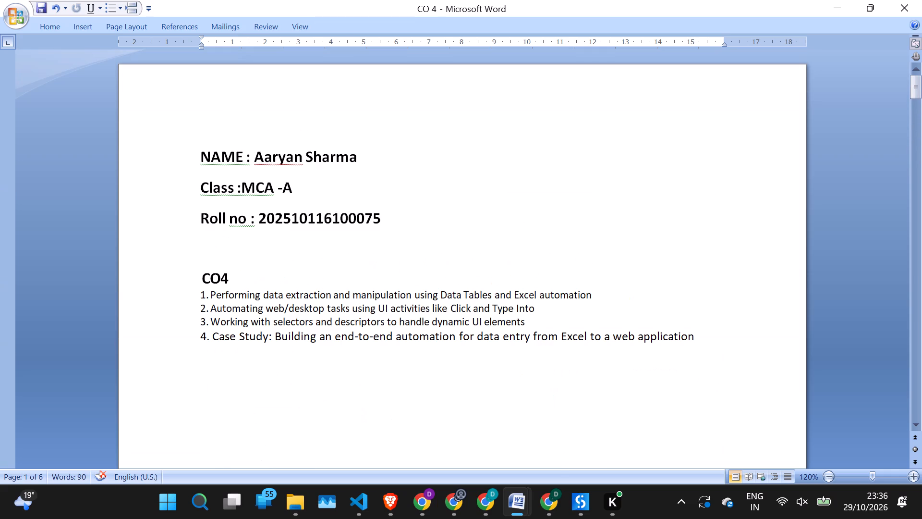
click(698, 349)
click(714, 344)
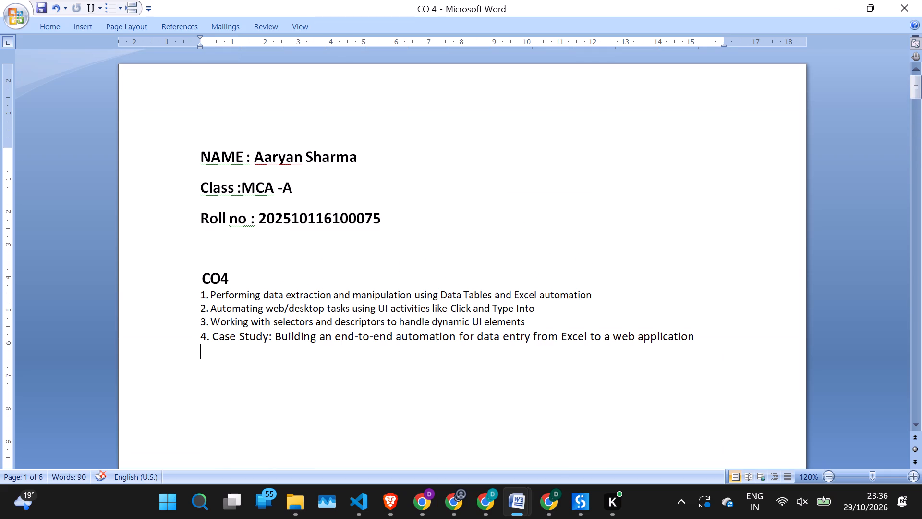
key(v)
key(BackSpace)
key(ctrl+v)
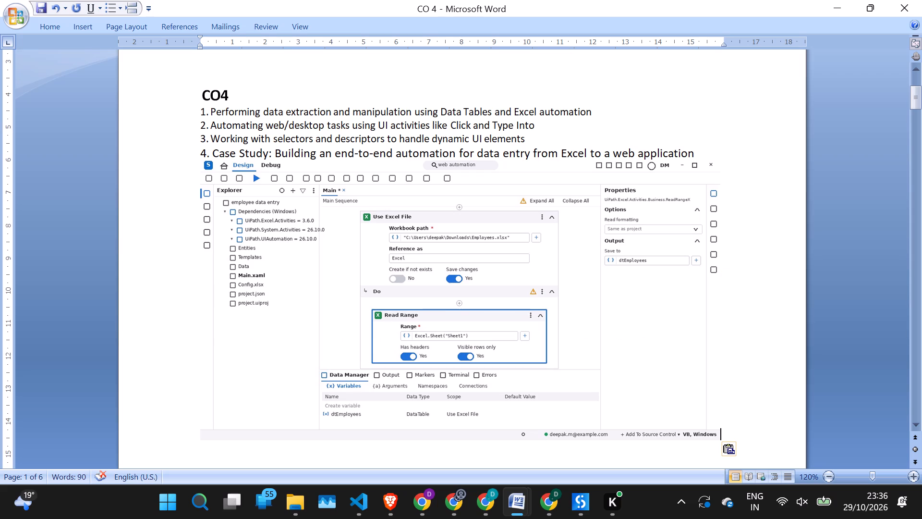
click(709, 151)
key(Return)
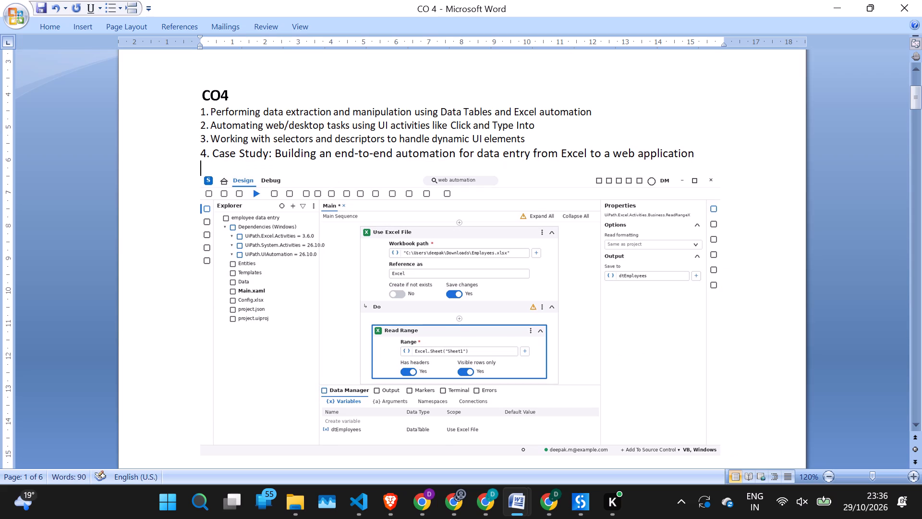
Delete the "Cleaning the data" heading and the blank lines around it, above the "Login sequence in Studio" heading.
click(449, 280)
scroll(257, 413, right, 1)
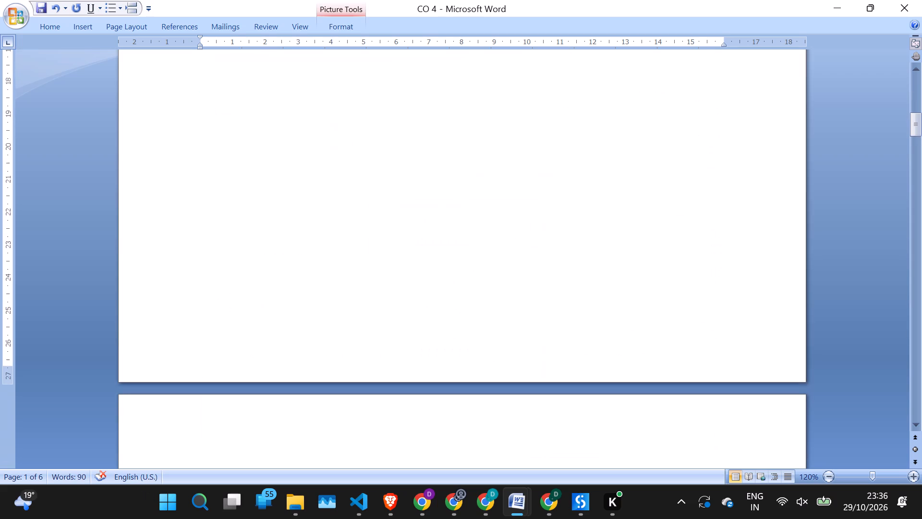
scroll(257, 413, right, 1)
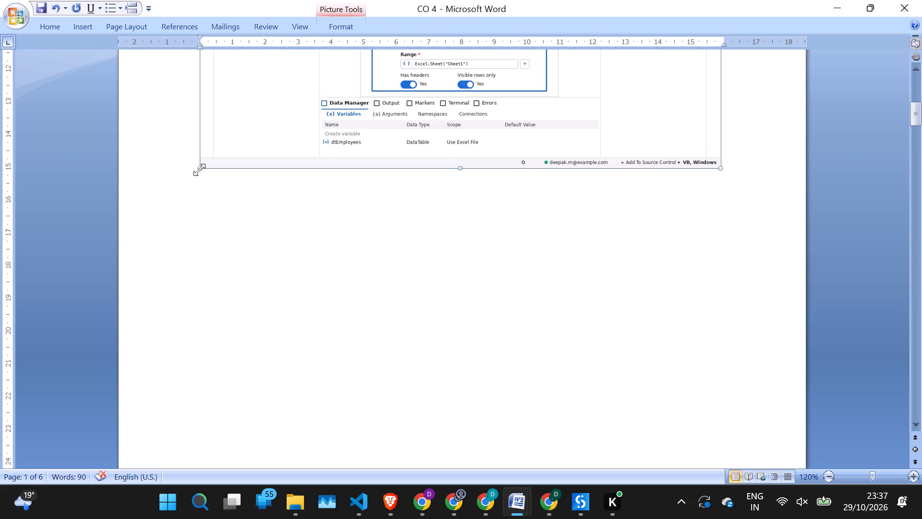
ctrl+scroll(199, 170, down, 3)
scroll(199, 170, down, 3)
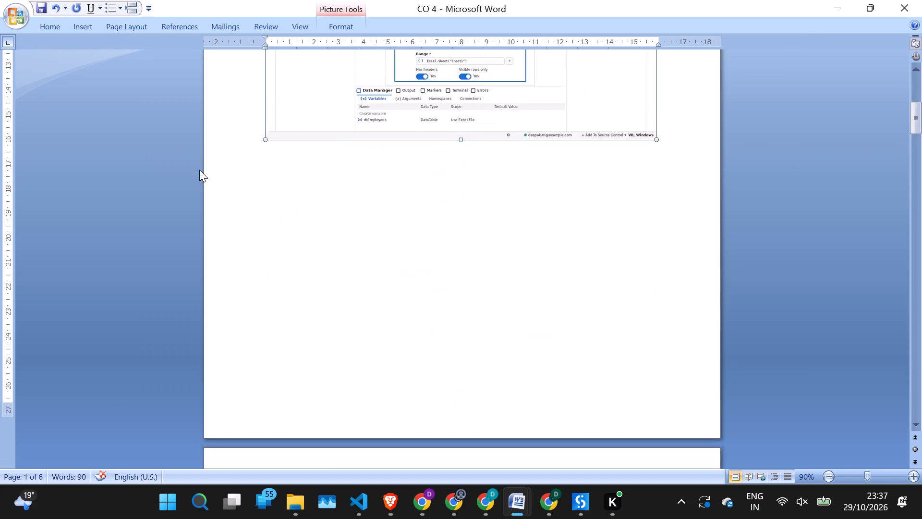
scroll(199, 170, down, 2)
click(270, 222)
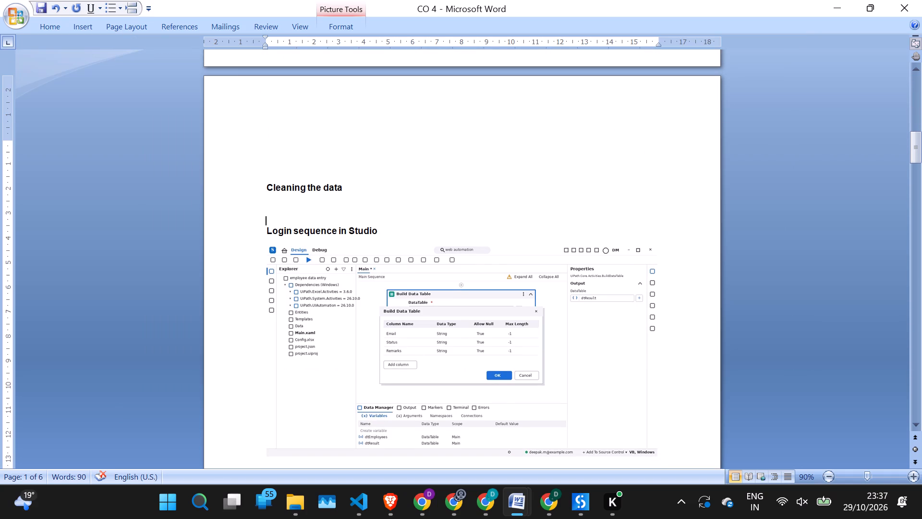
key(BackSpace)
key(BackSpace)
key(BackSpace)
key(BackSpace)
key(BackSpace)
key(BackSpace)
key(BackSpace)
key(BackSpace)
key(BackSpace)
key(BackSpace)
key(BackSpace)
key(BackSpace)
key(BackSpace)
key(BackSpace)
key(BackSpace)
key(BackSpace)
key(BackSpace)
key(BackSpace)
key(BackSpace)
key(BackSpace)
key(BackSpace)
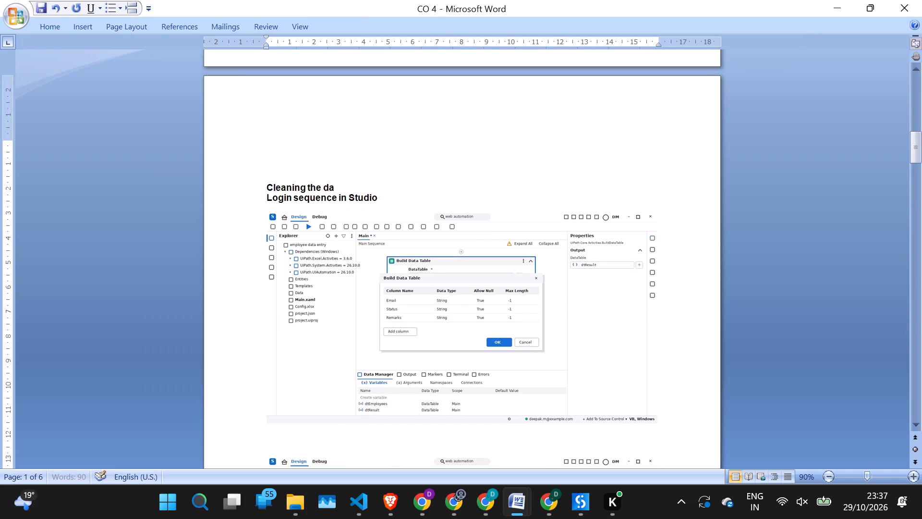
key(BackSpace)
key(BackSpace)
key(BackSpace)
key(BackSpace)
key(BackSpace)
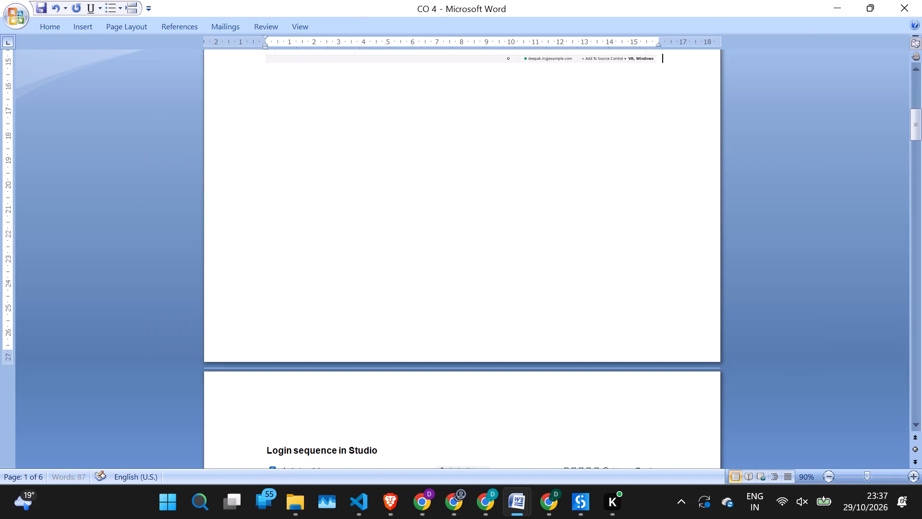
Remove the leading space and the blank line directly before the "Login sequence in Studio" heading.
scroll(270, 222, up, 2)
key(Return)
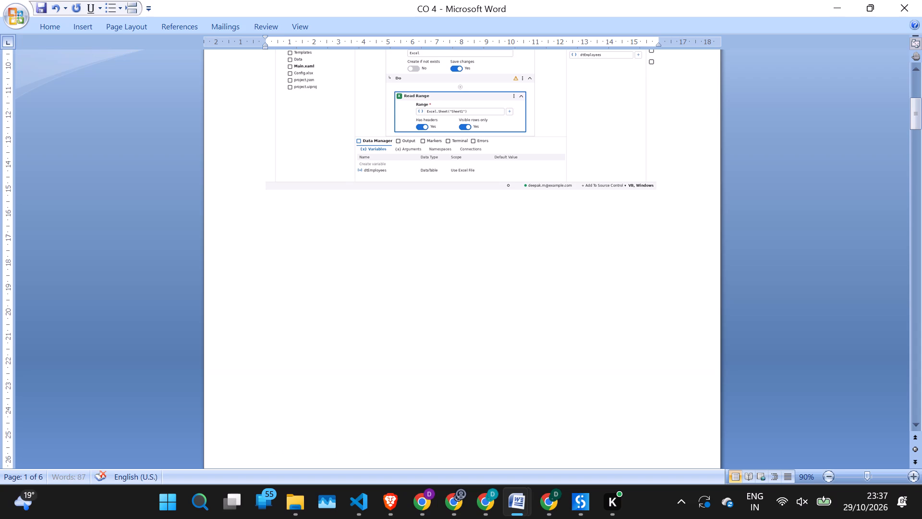
scroll(247, 358, down, 3)
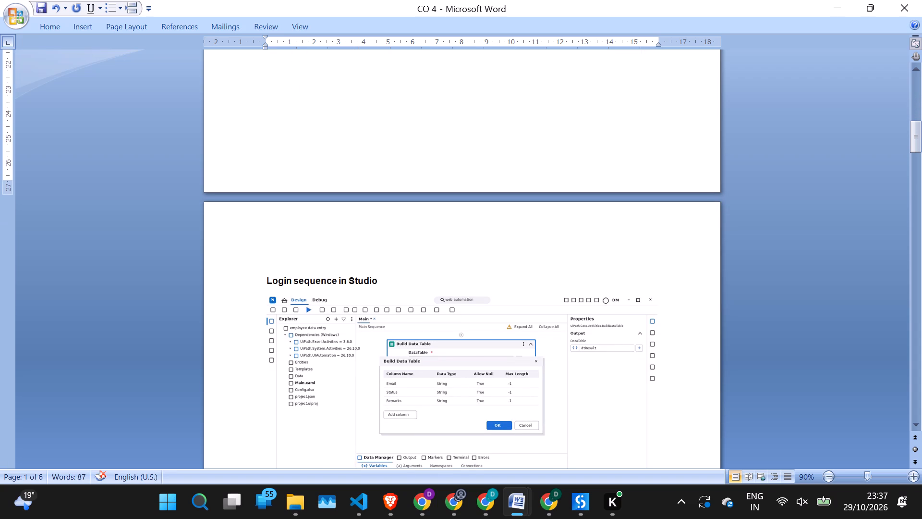
click(264, 280)
key(BackSpace)
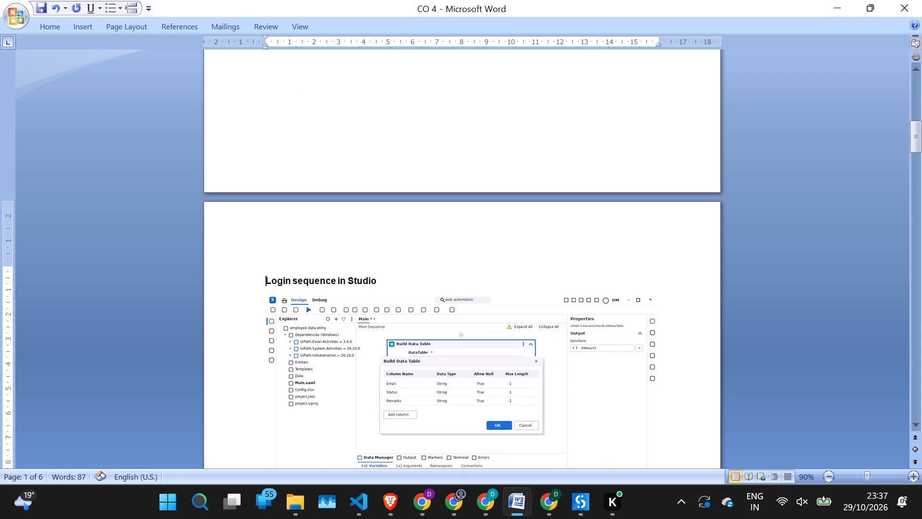
key(BackSpace)
key(BackSpace)
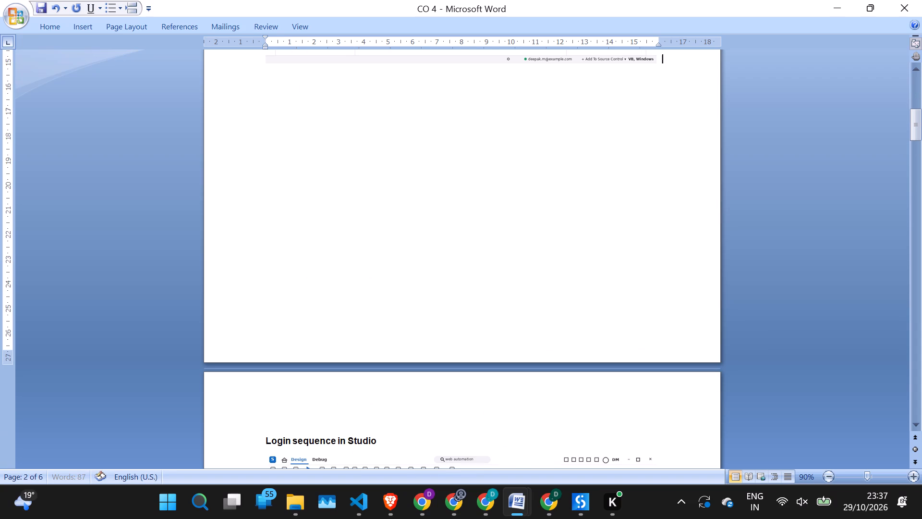
Insert the missing space between "Into" and "properties" in the heading about Type Into properties and input methods.
scroll(370, 239, right, 1)
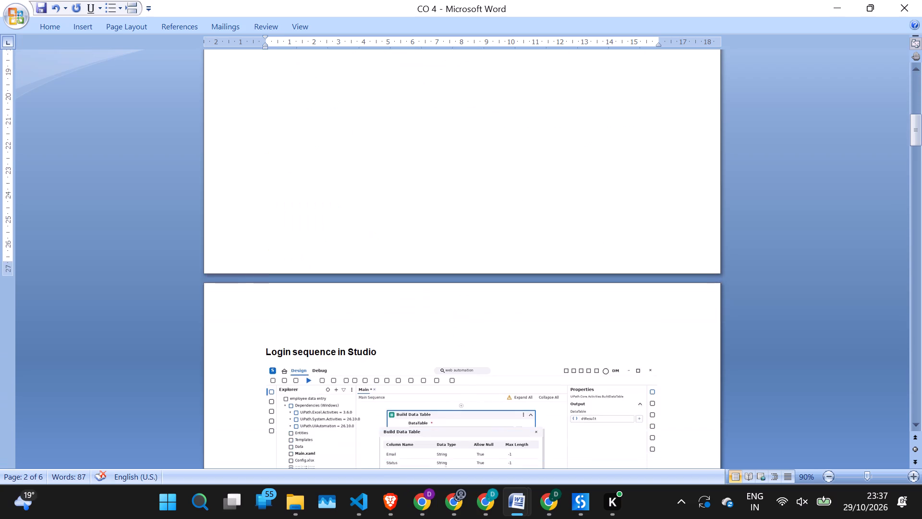
scroll(370, 239, down, 4)
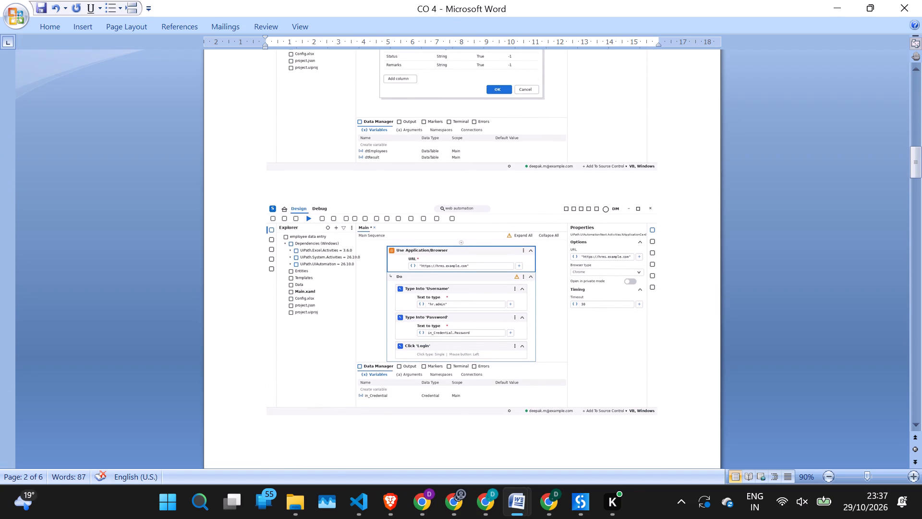
scroll(300, 234, down, 3)
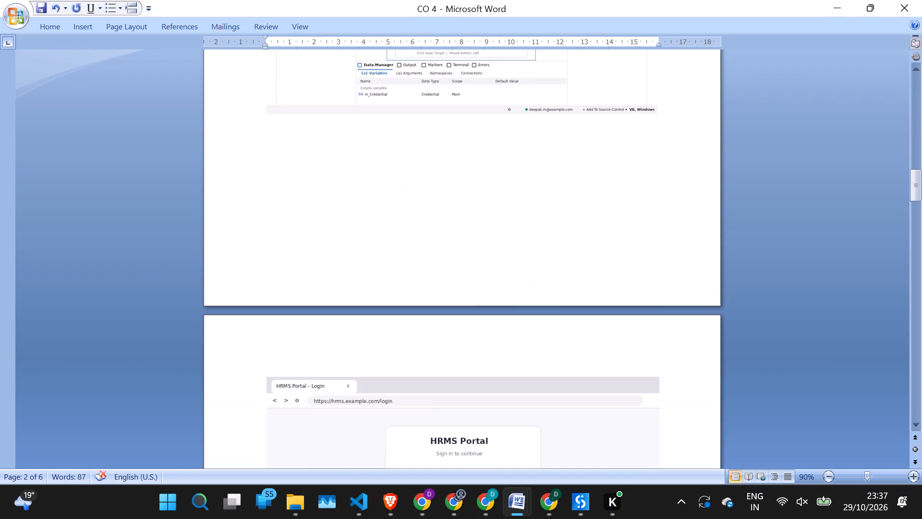
scroll(300, 234, down, 3)
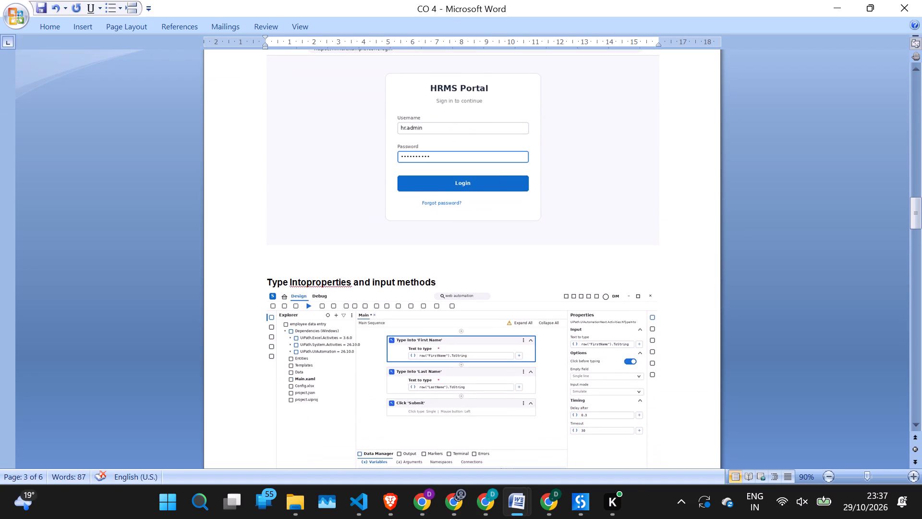
click(306, 284)
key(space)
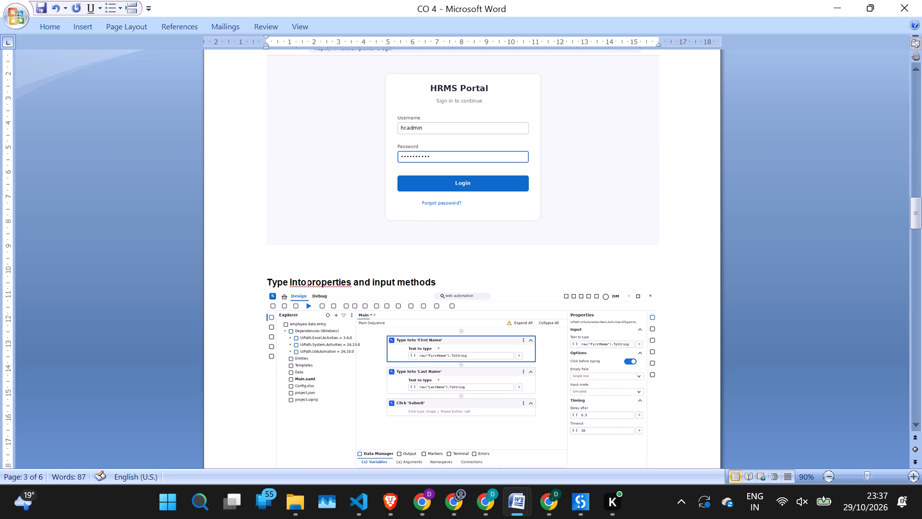
Add two blank lines above the "Filled Add Employee form" heading.
scroll(309, 292, down, 4)
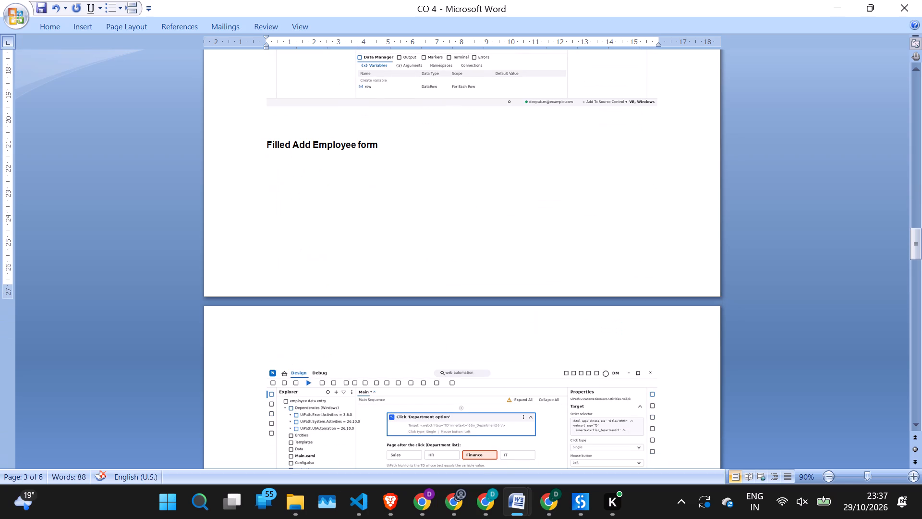
click(267, 141)
key(Return)
key(Return)
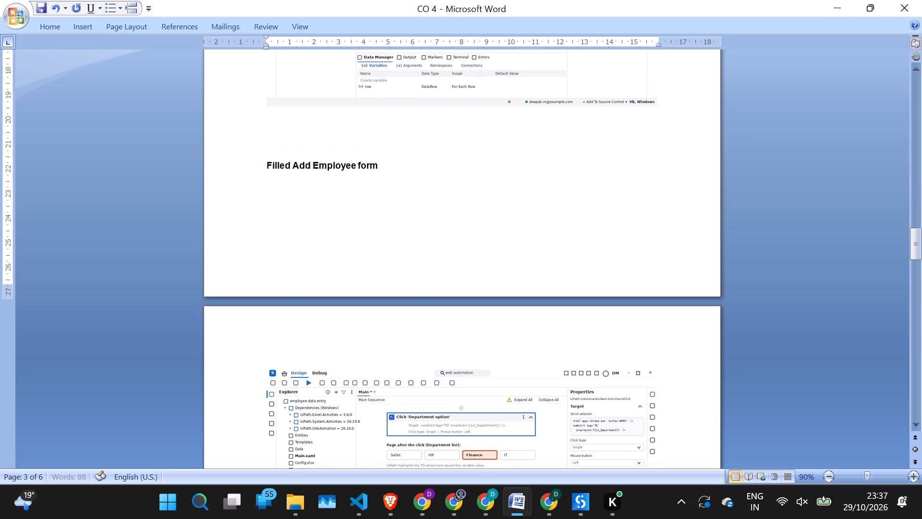
Add blank lines above the "Filled Add Employee form" heading until it starts at the top of the following page.
key(Return)
key(Return)
key(Return)
key(Return)
key(Return)
key(Return)
key(Return)
key(Return)
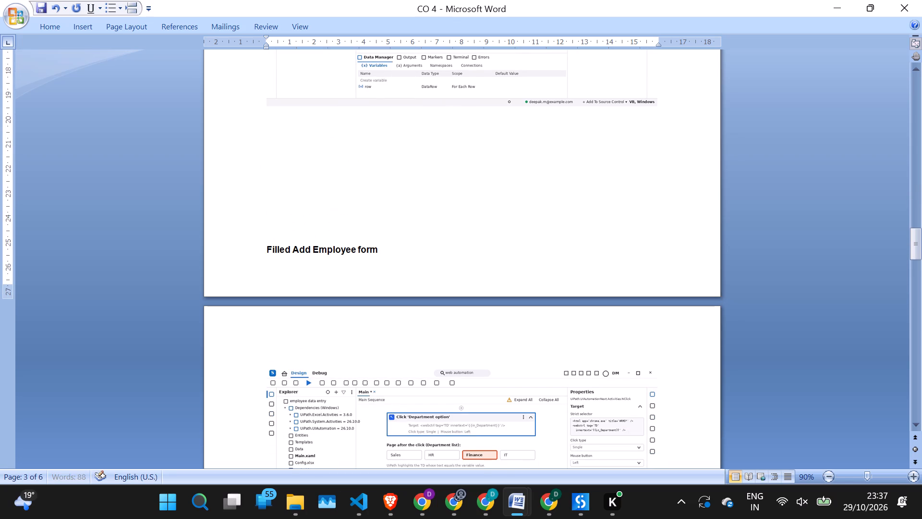
key(Return)
key(Return)
key(Return)
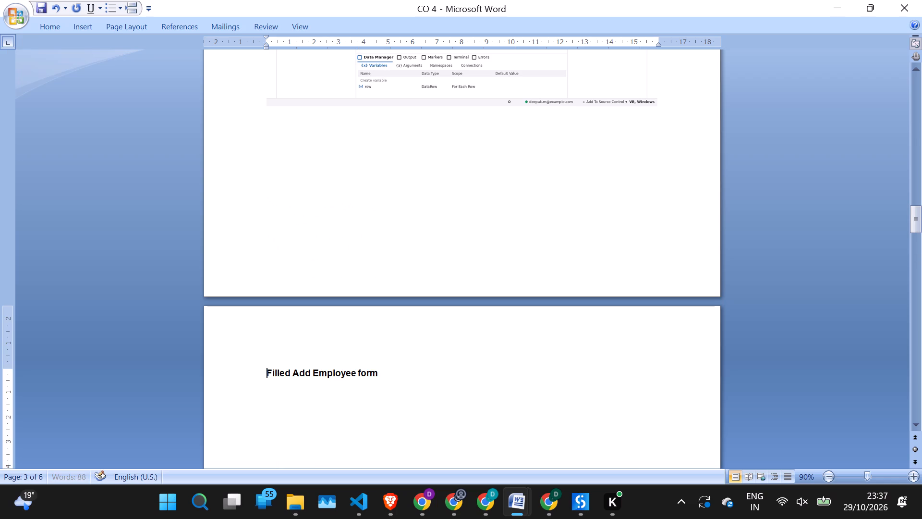
Move the screenshot of the Click 'Department option' activity to directly below the "Filled Add Employee form" heading.
scroll(267, 141, down, 2)
scroll(323, 222, down, 4)
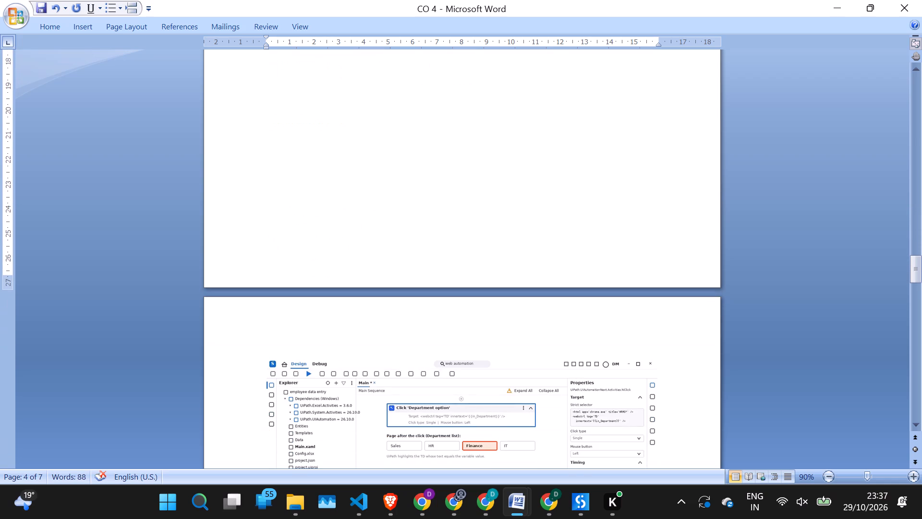
click(269, 349)
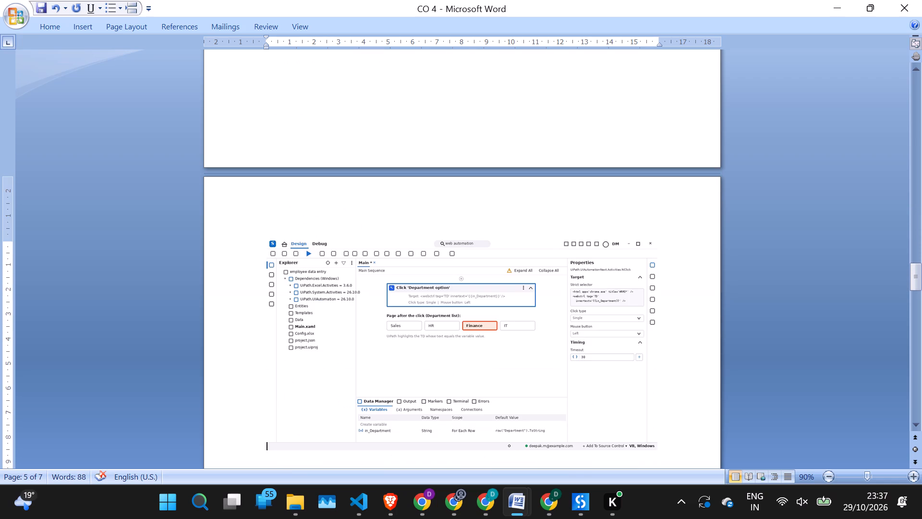
click(400, 324)
key(ctrl+x)
scroll(400, 324, up, 2)
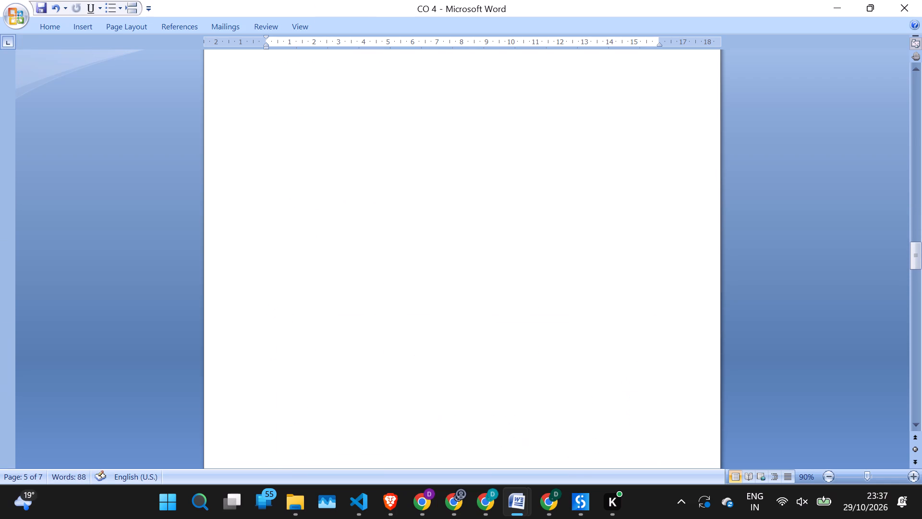
scroll(400, 324, up, 2)
click(392, 236)
key(Return)
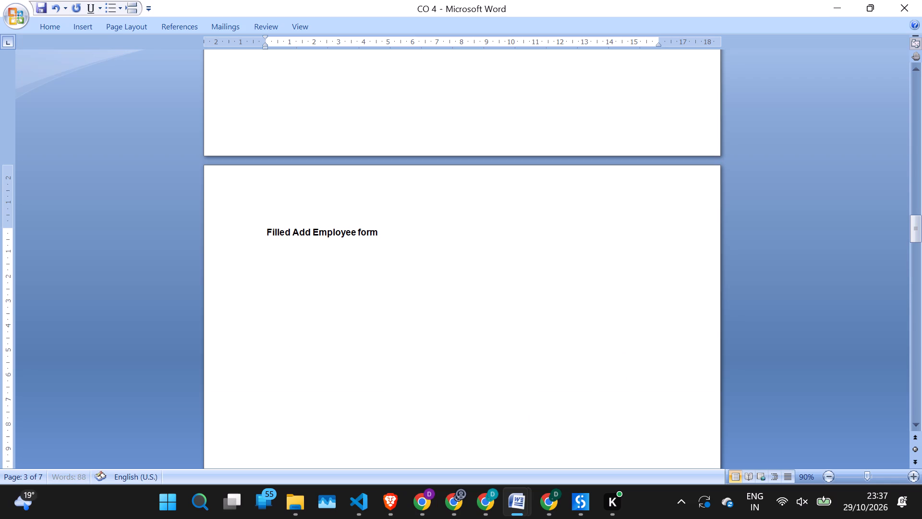
key(ctrl+v)
Move the Type Into 'FirstName' Object Repository screenshot to below the 'Department option' screenshot, with two line breaks before it.
scroll(392, 236, down, 4)
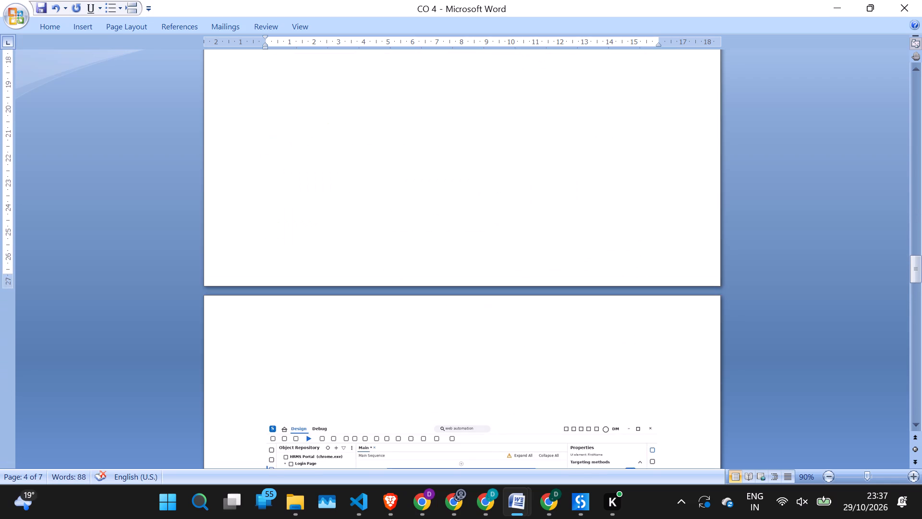
scroll(392, 236, down, 1)
scroll(346, 275, up, 4)
scroll(346, 275, down, 1)
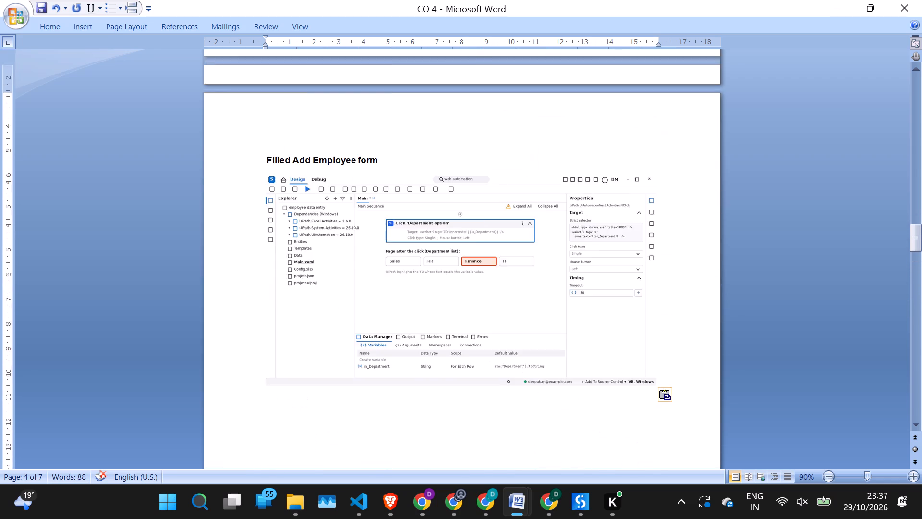
scroll(346, 275, down, 2)
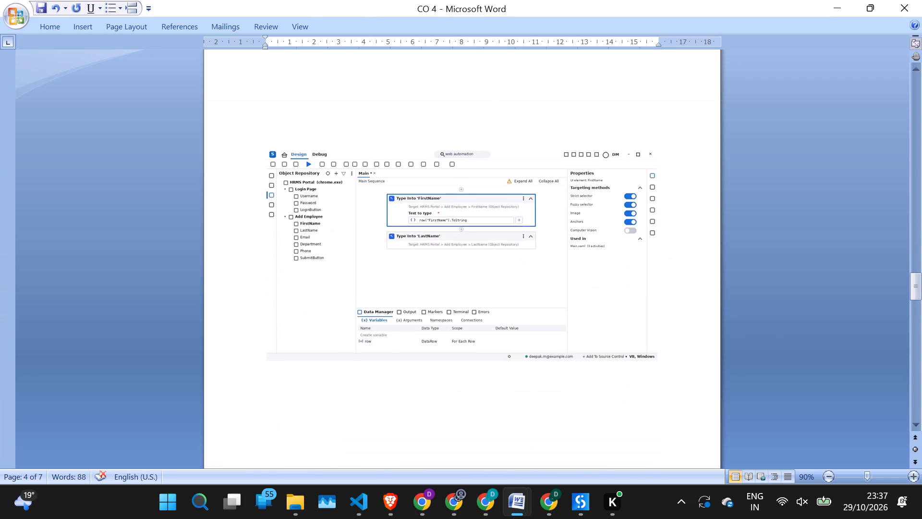
click(346, 275)
key(ctrl+x)
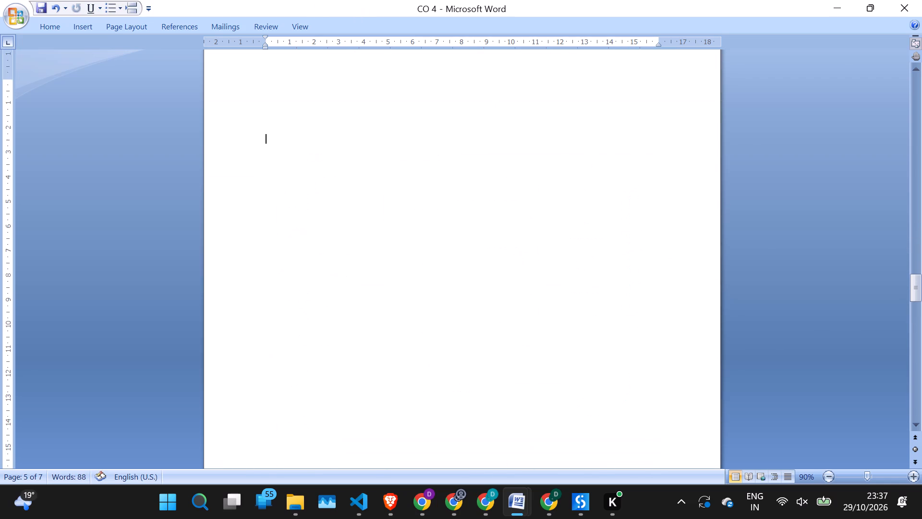
scroll(346, 275, up, 7)
click(321, 261)
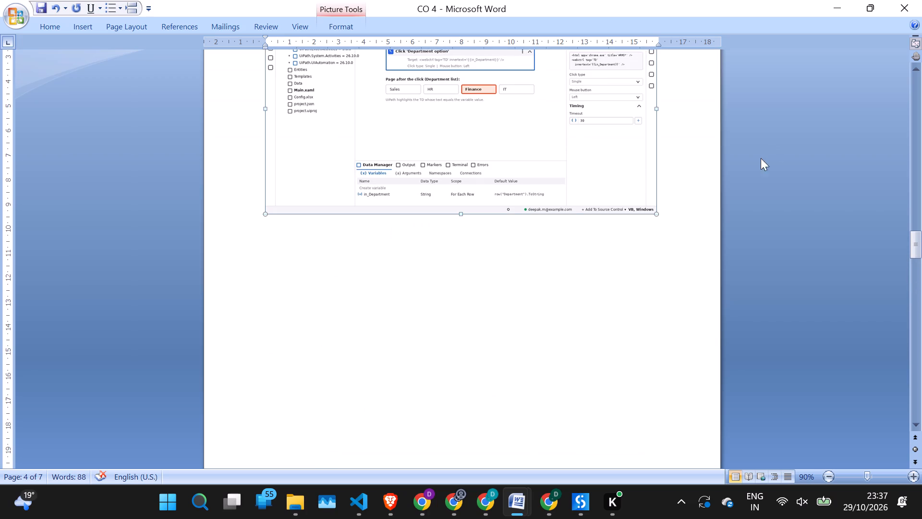
click(669, 214)
key(Return)
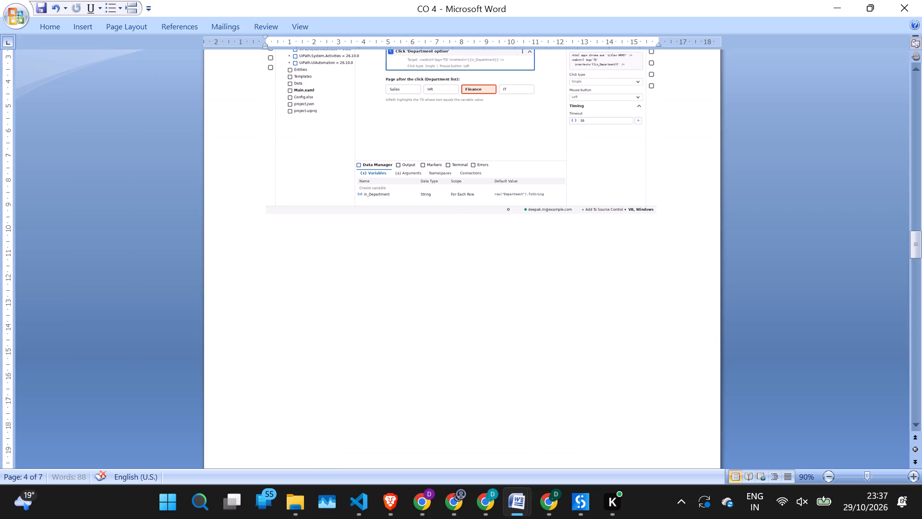
key(Return)
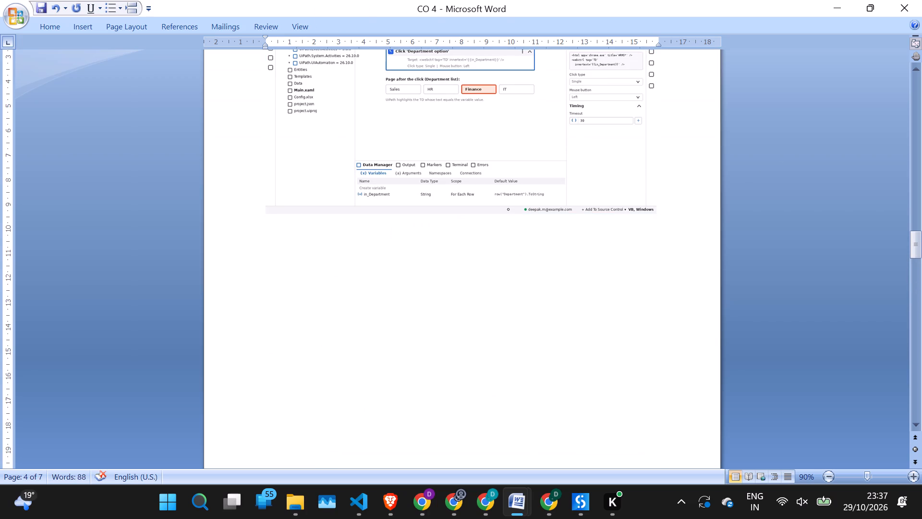
key(ctrl+v)
ctrl+click(669, 214)
Move the Main Sequence screenshot beginning with "1. Initialize" to the top of the preceding page and add two line breaks below it.
scroll(669, 214, down, 5)
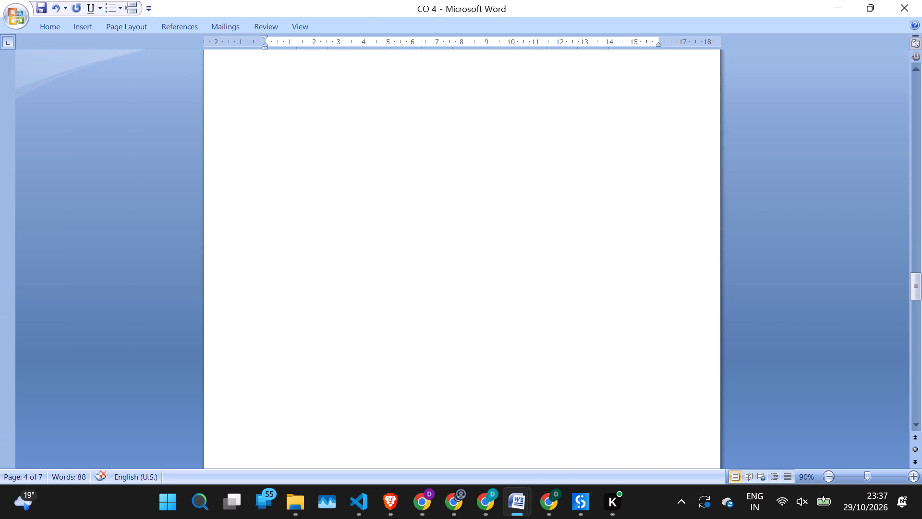
scroll(669, 214, down, 3)
click(524, 339)
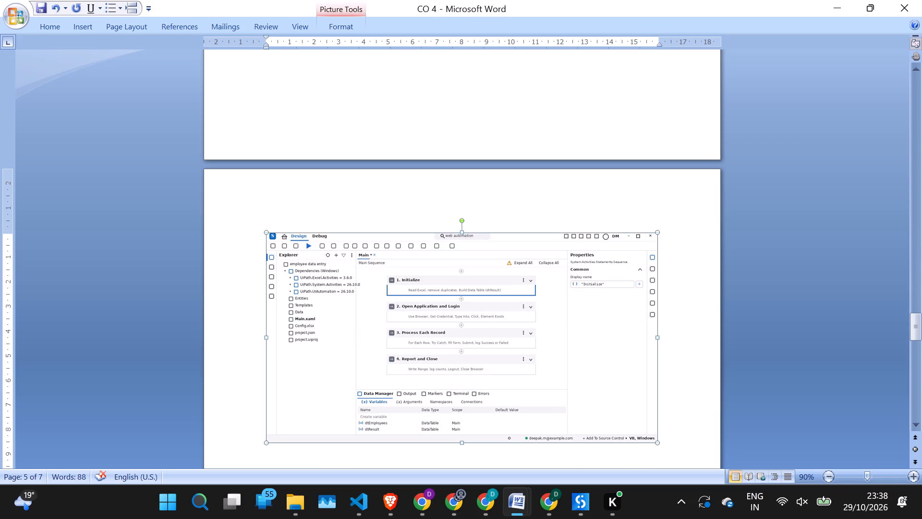
key(ctrl+x)
scroll(524, 339, up, 5)
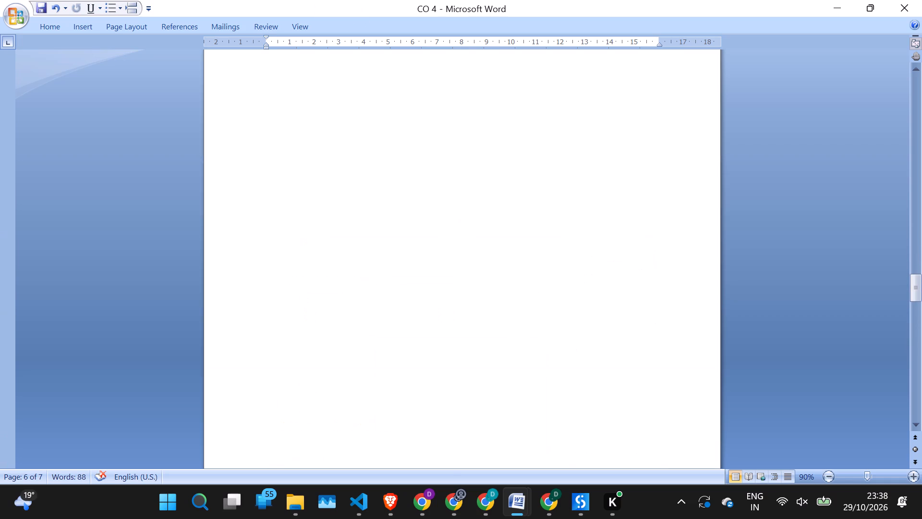
scroll(524, 339, up, 1)
click(362, 429)
key(ctrl+v)
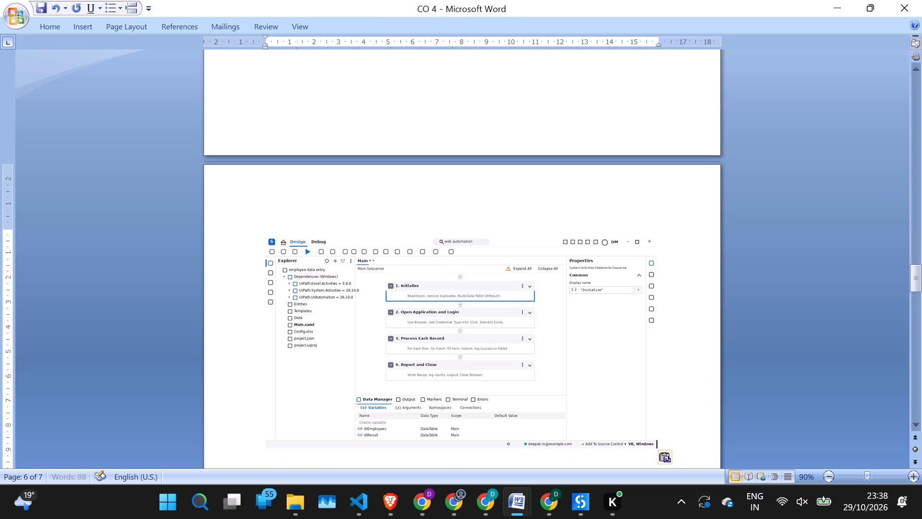
scroll(362, 429, down, 3)
key(Return)
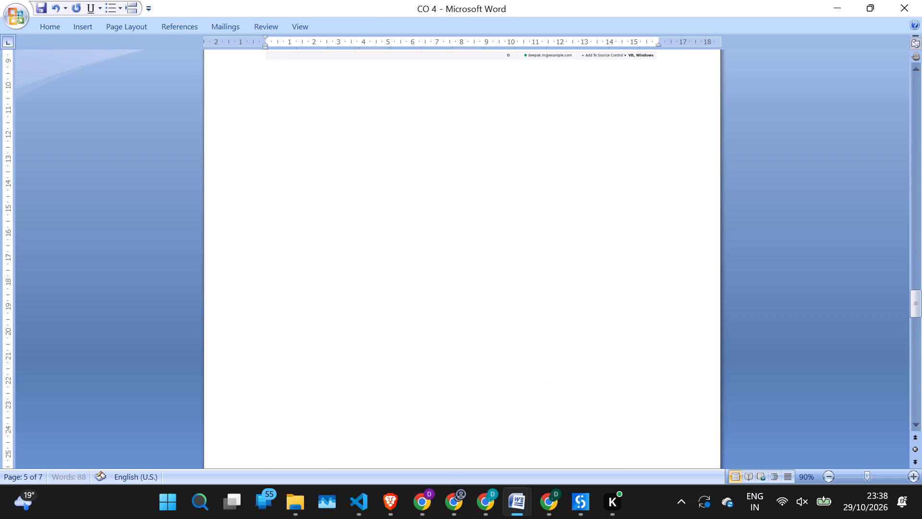
key(Return)
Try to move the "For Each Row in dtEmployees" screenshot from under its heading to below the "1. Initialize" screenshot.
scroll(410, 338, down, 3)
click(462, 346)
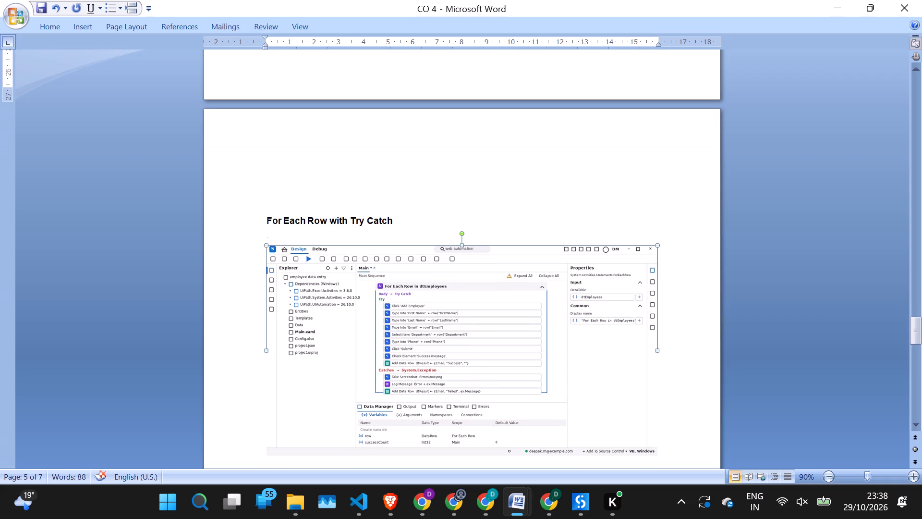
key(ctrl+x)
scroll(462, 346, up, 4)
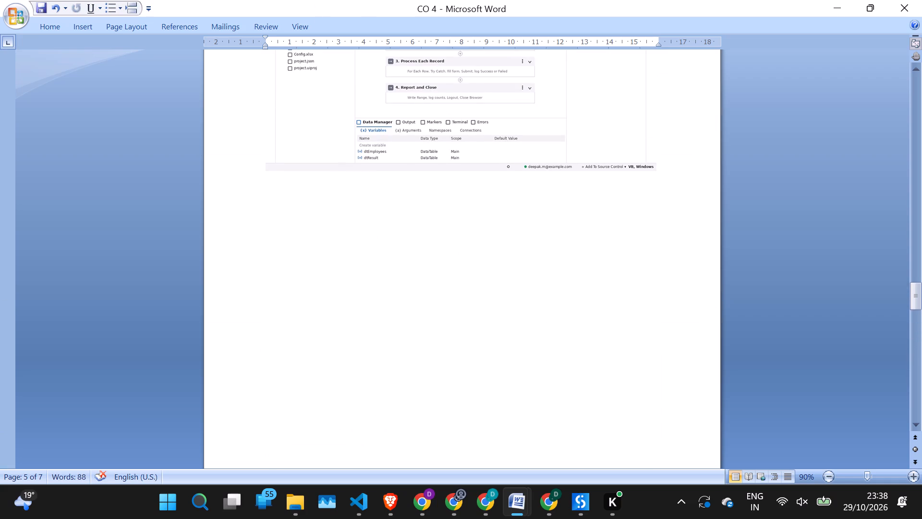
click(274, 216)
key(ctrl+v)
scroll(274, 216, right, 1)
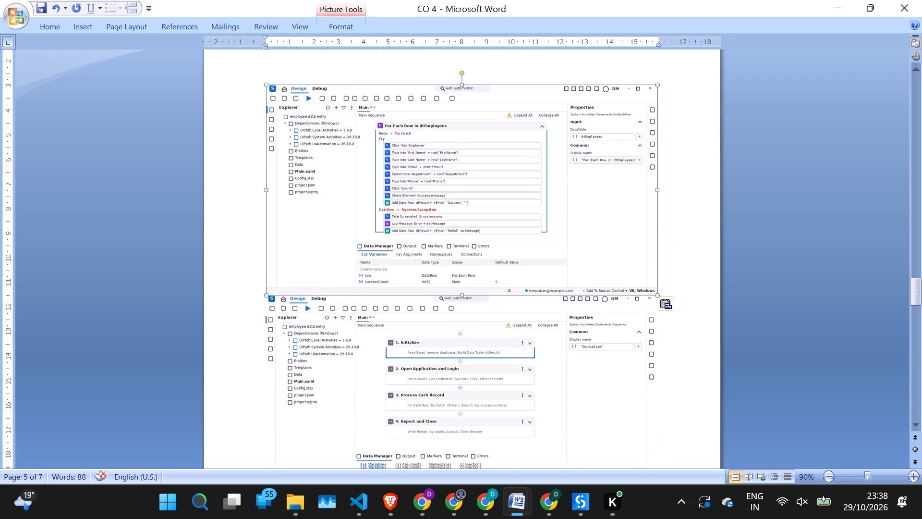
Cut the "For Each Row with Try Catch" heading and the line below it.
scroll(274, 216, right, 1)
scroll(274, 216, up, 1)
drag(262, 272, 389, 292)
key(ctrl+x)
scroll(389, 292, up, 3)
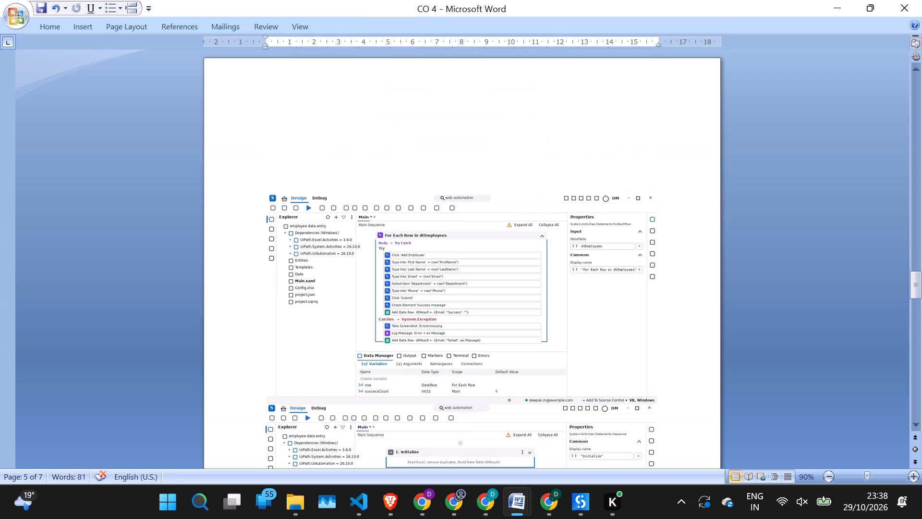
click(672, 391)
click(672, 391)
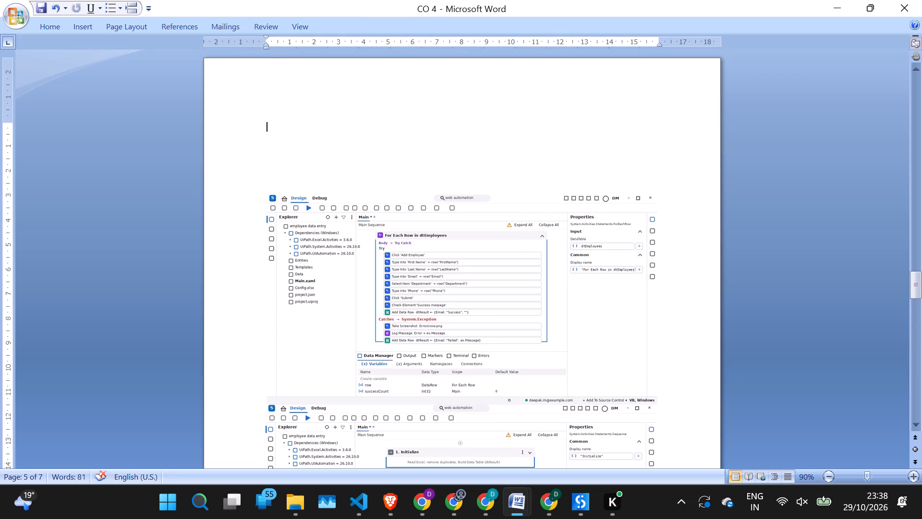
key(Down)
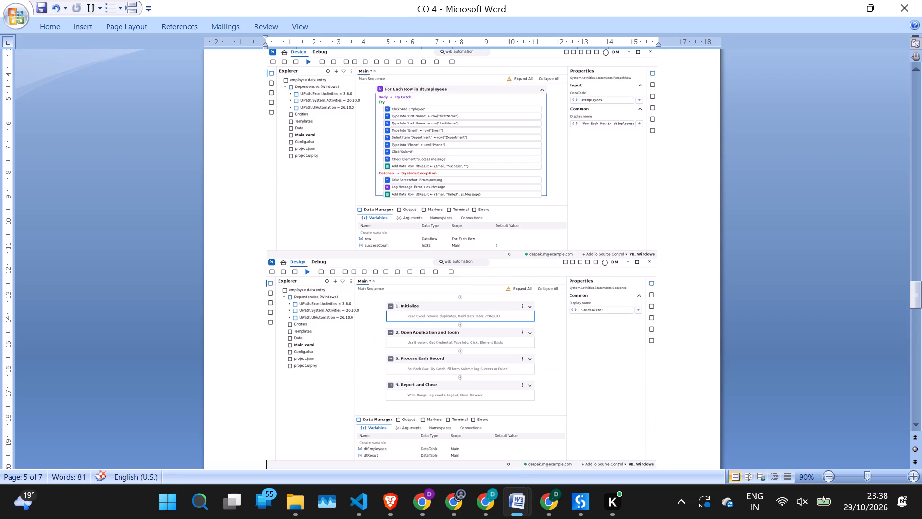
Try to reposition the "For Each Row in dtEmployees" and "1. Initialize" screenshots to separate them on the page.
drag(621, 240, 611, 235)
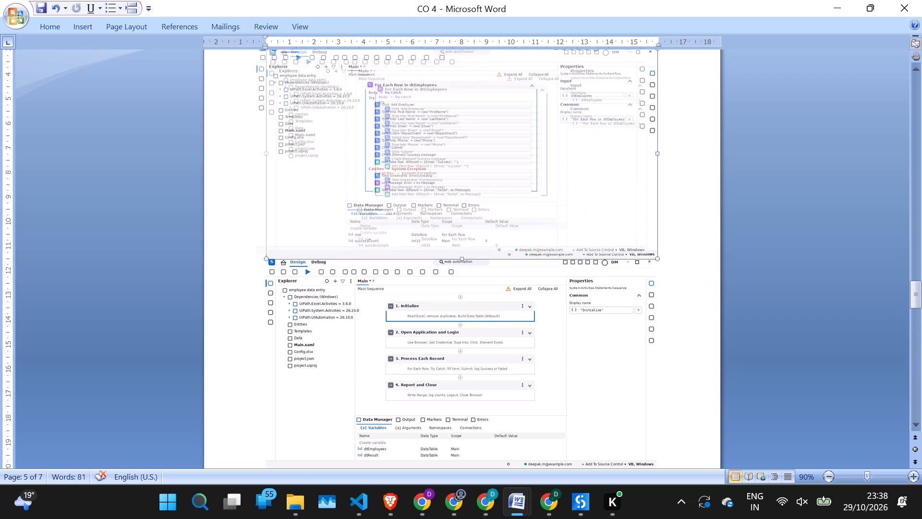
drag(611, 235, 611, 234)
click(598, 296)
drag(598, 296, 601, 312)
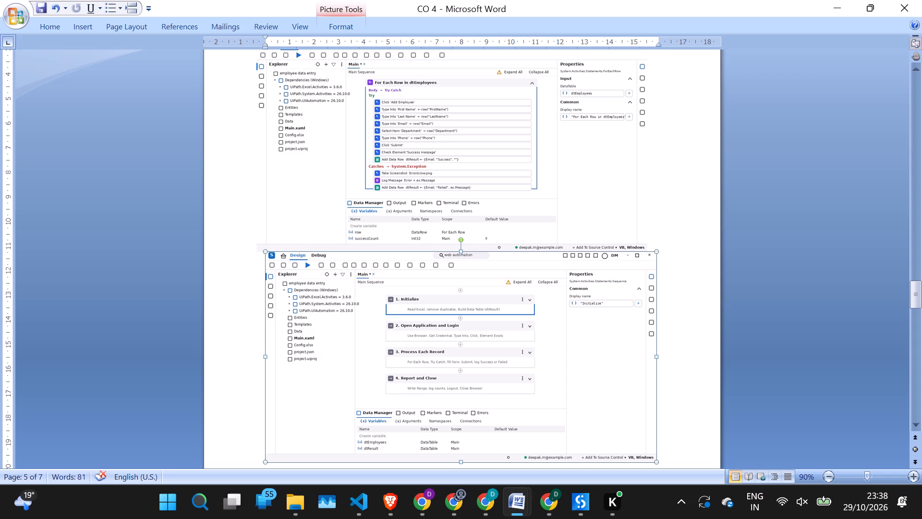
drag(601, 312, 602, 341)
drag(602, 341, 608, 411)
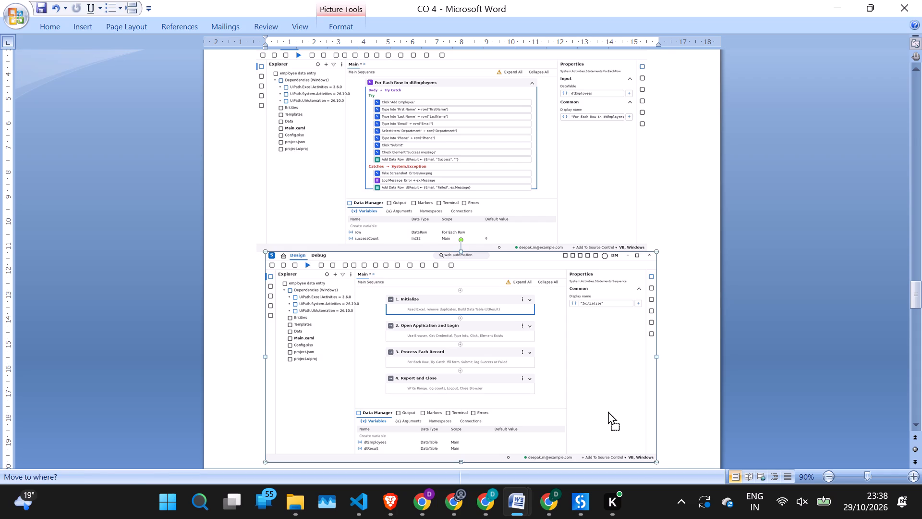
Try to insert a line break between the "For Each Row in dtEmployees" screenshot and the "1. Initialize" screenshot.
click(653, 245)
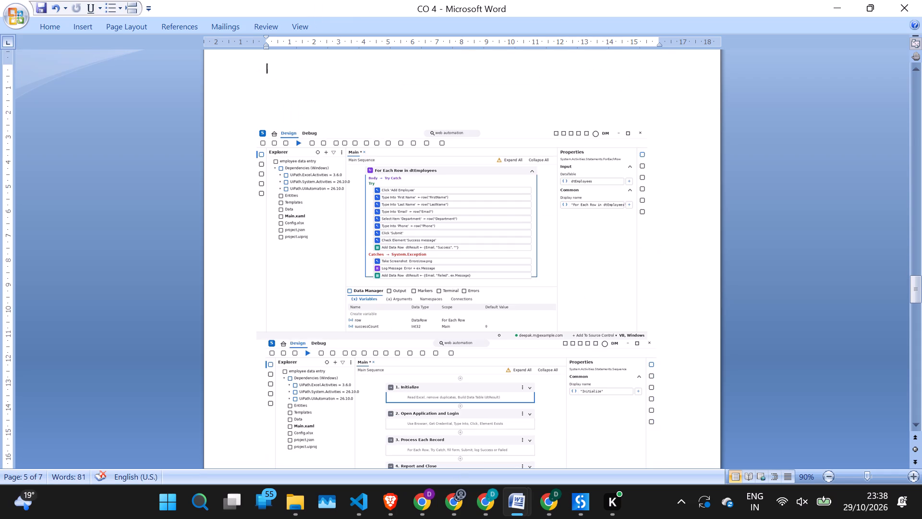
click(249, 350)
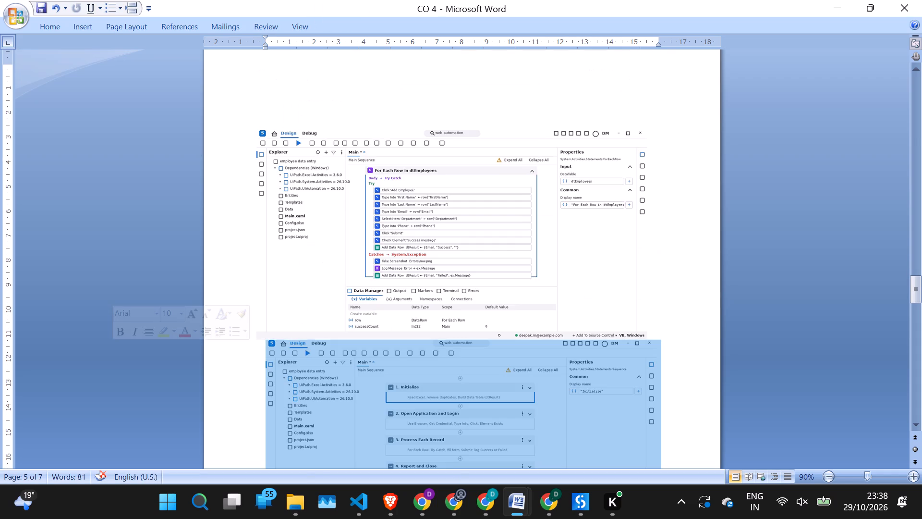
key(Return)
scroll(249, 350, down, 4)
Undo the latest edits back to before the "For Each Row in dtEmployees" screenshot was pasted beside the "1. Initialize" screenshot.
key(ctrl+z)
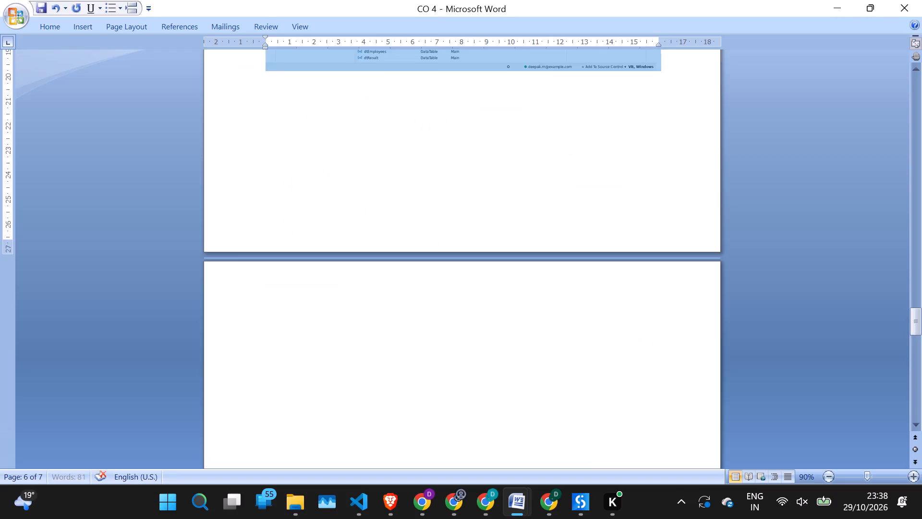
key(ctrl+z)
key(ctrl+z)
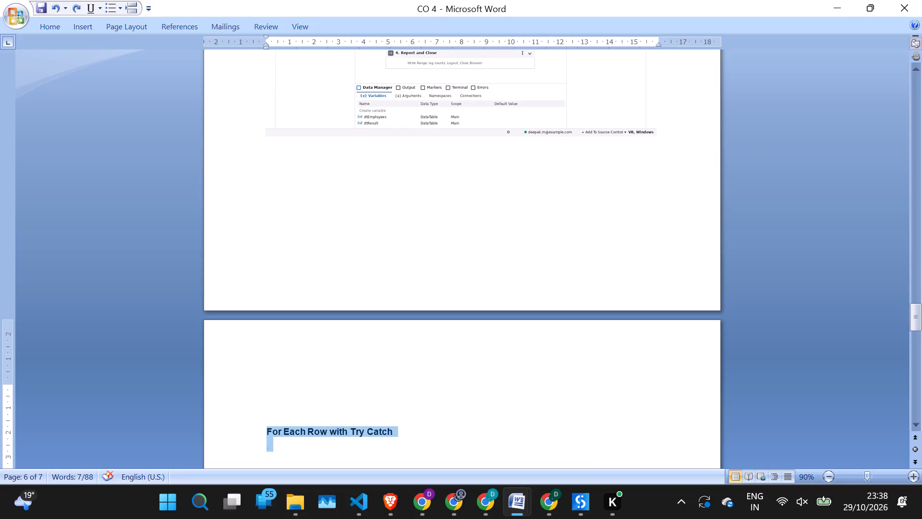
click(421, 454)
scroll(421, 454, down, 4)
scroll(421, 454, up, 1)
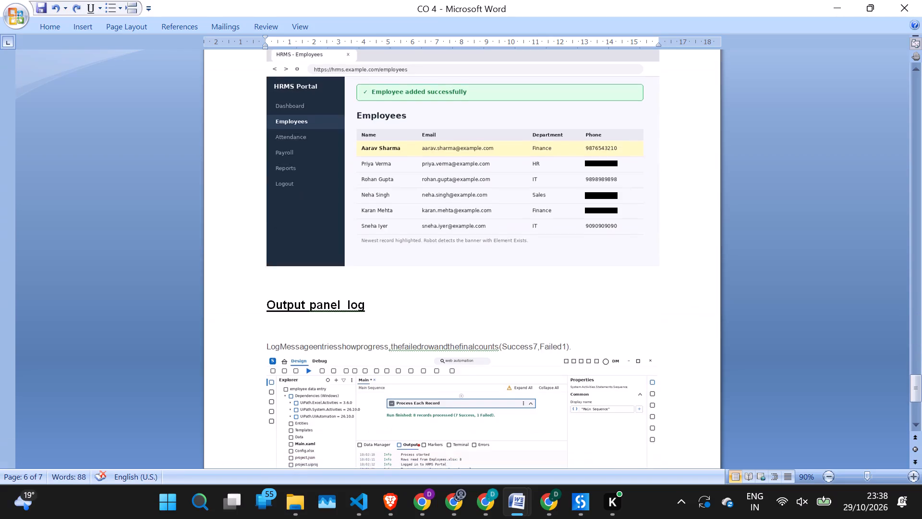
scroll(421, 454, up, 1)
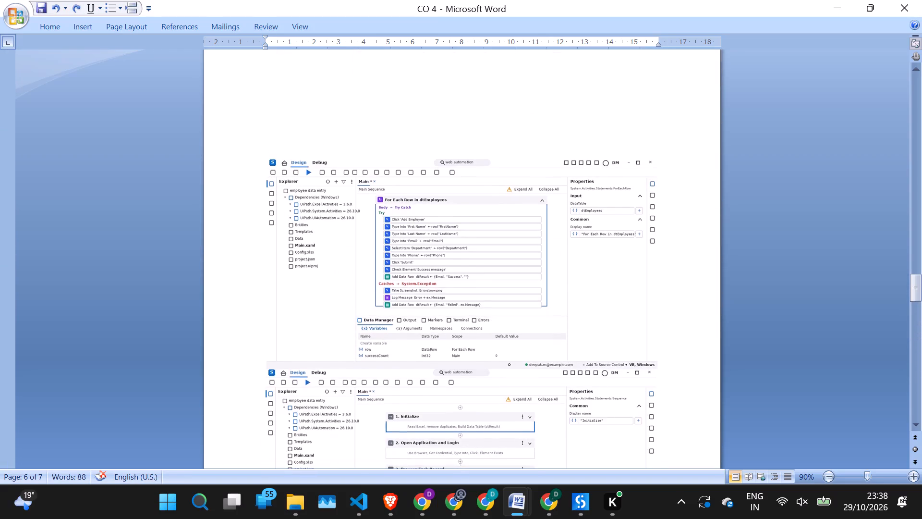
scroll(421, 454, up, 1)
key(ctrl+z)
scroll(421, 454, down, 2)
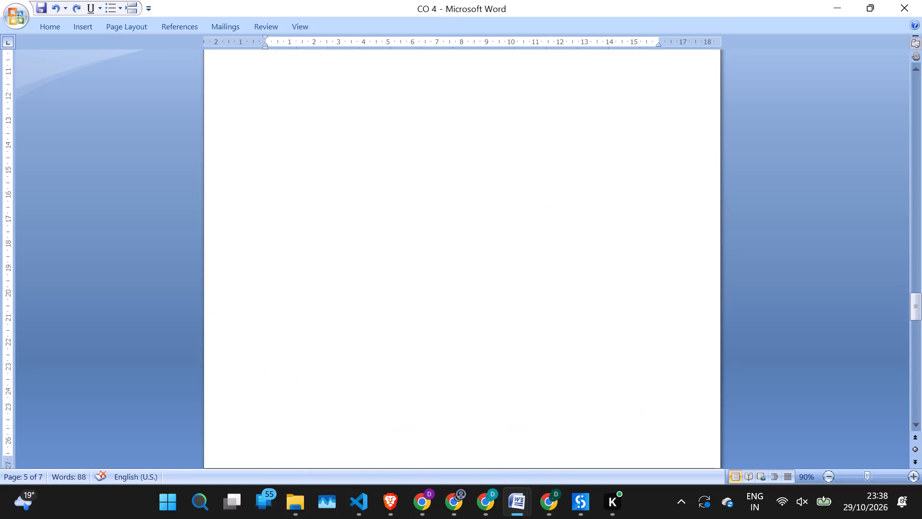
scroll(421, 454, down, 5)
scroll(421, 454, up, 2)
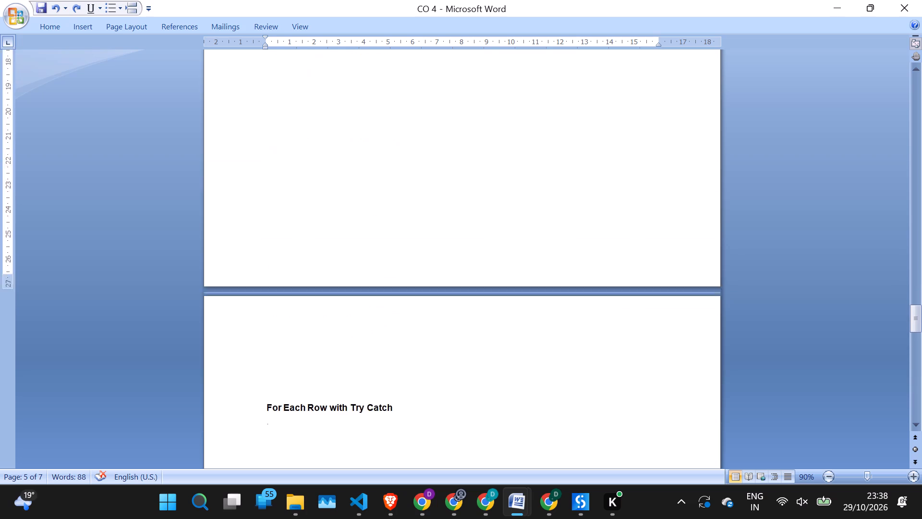
Cut the HRMS Portal Employees screenshot showing "Employee added successfully" from above the "Output panel log" heading.
scroll(421, 454, up, 8)
scroll(421, 454, down, 1)
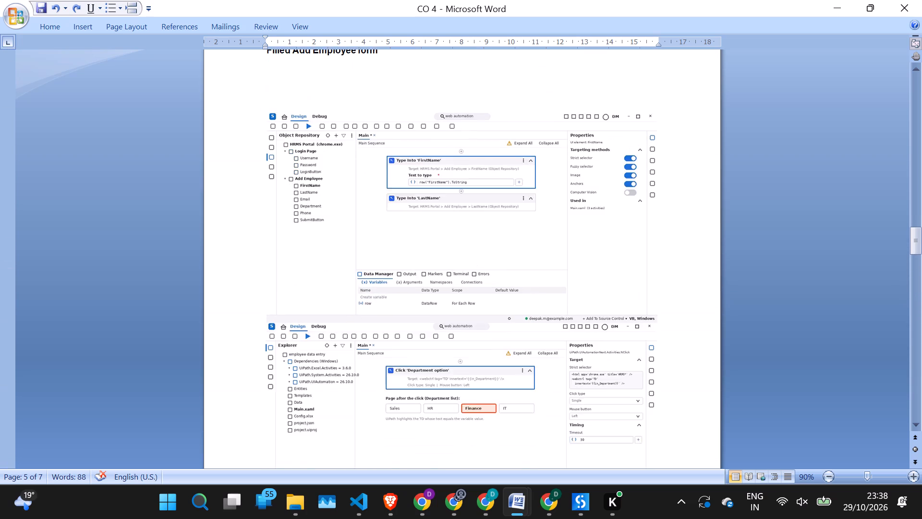
scroll(421, 454, down, 1)
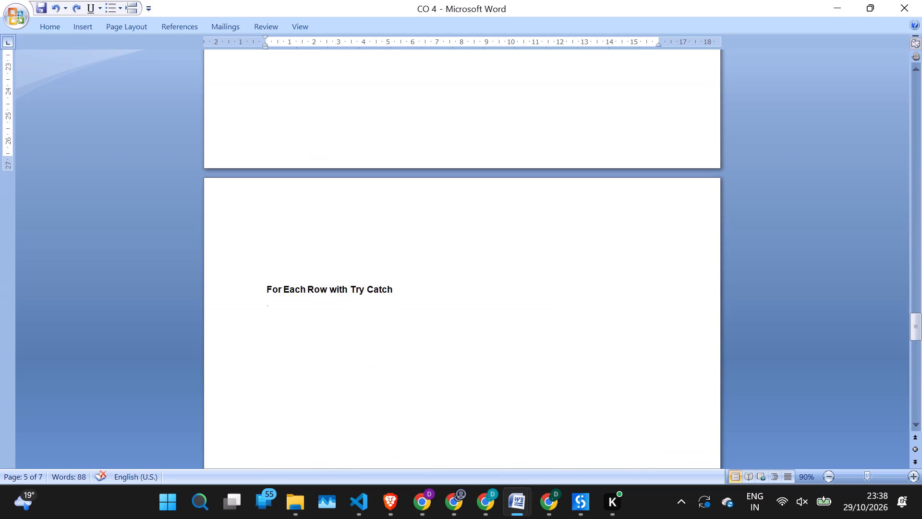
scroll(264, 204, down, 1)
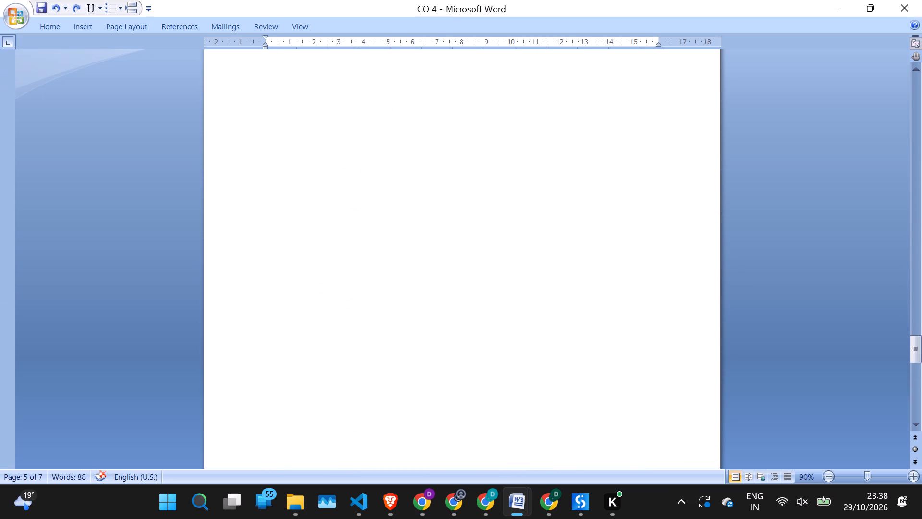
scroll(264, 204, down, 4)
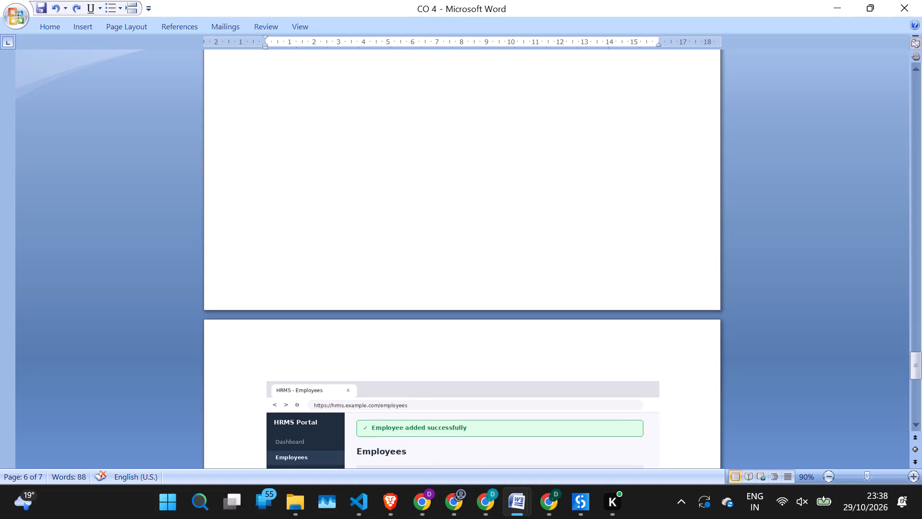
click(254, 377)
click(262, 377)
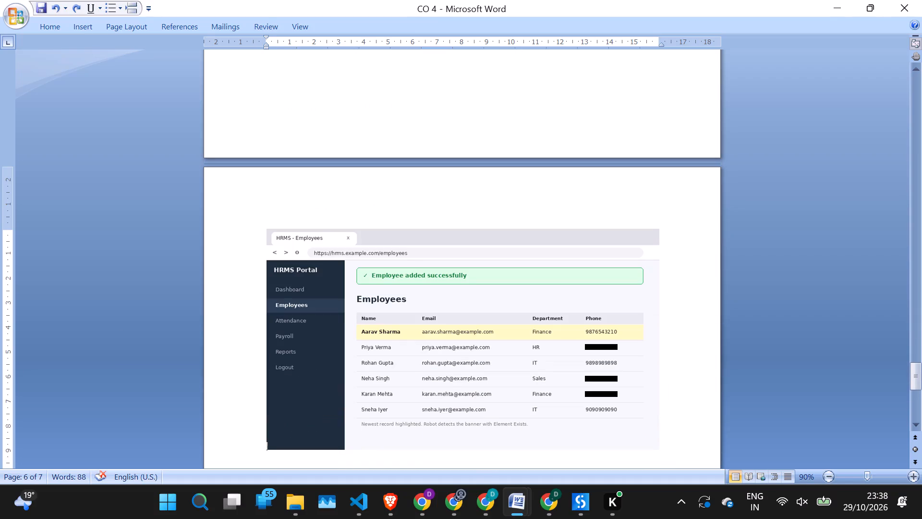
click(265, 230)
key(Up)
key(Down)
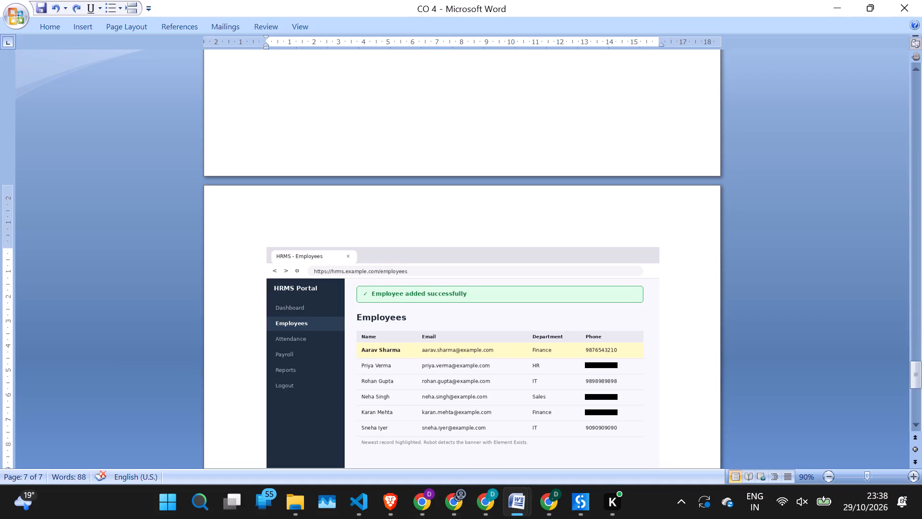
click(296, 304)
key(ctrl+x)
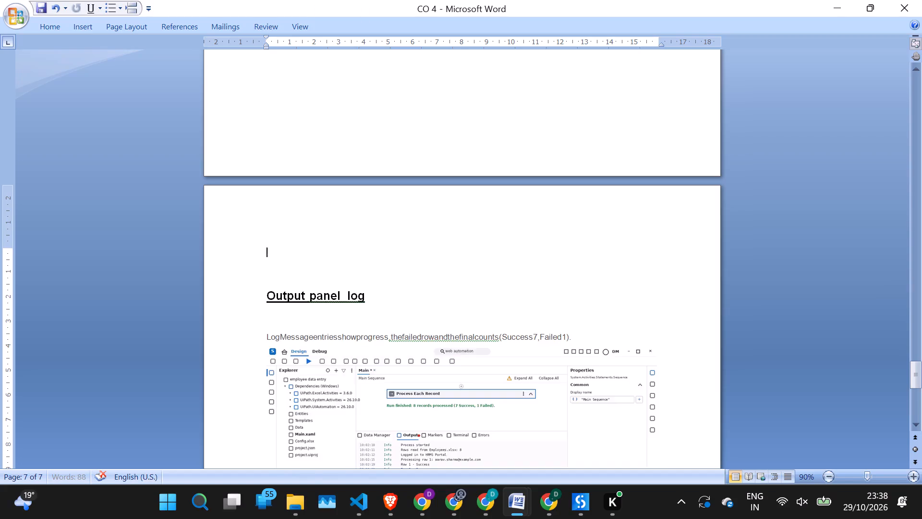
Delete the extra blank lines above the "For Each Row with Try Catch" heading.
scroll(296, 304, up, 6)
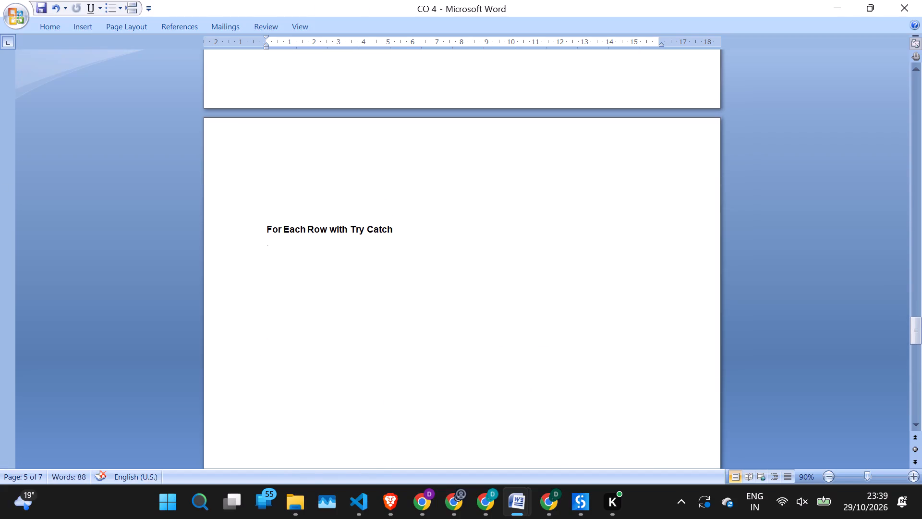
click(278, 215)
key(BackSpace)
key(BackSpace)
key(BackSpace)
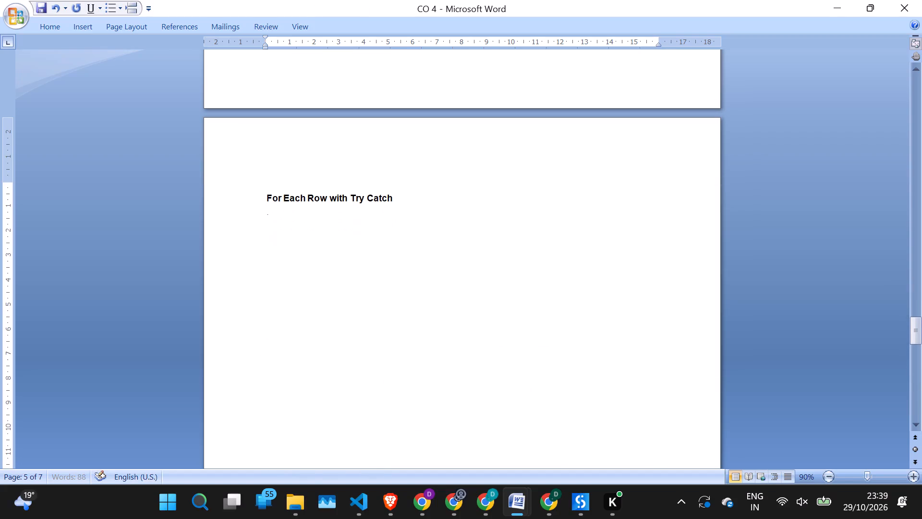
key(BackSpace)
key(BackSpace)
Paste the cut HRMS Portal Employees screenshot below the "For Each Row with Try Catch" heading.
scroll(278, 215, up, 1)
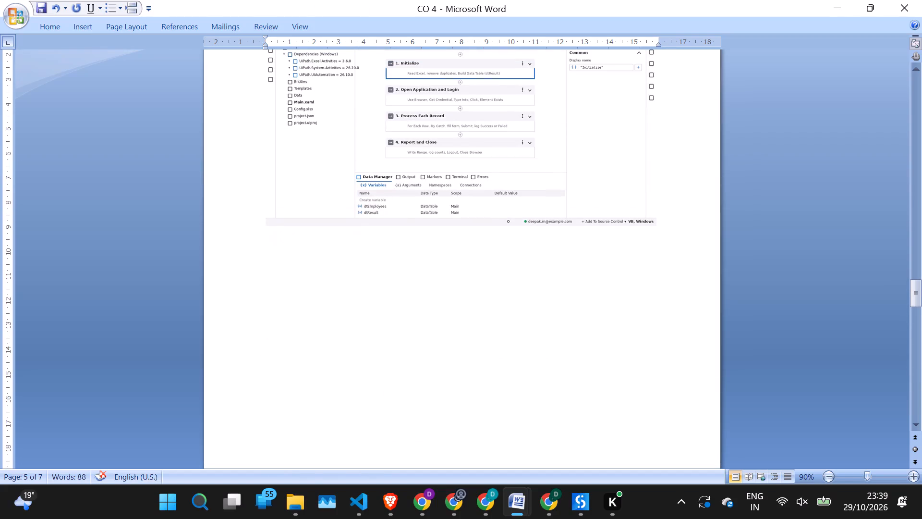
scroll(278, 215, up, 2)
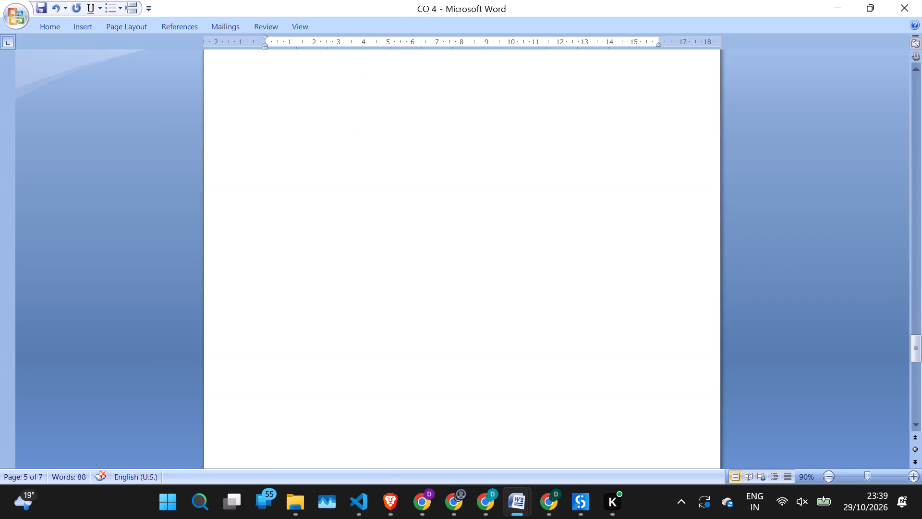
scroll(278, 215, up, 2)
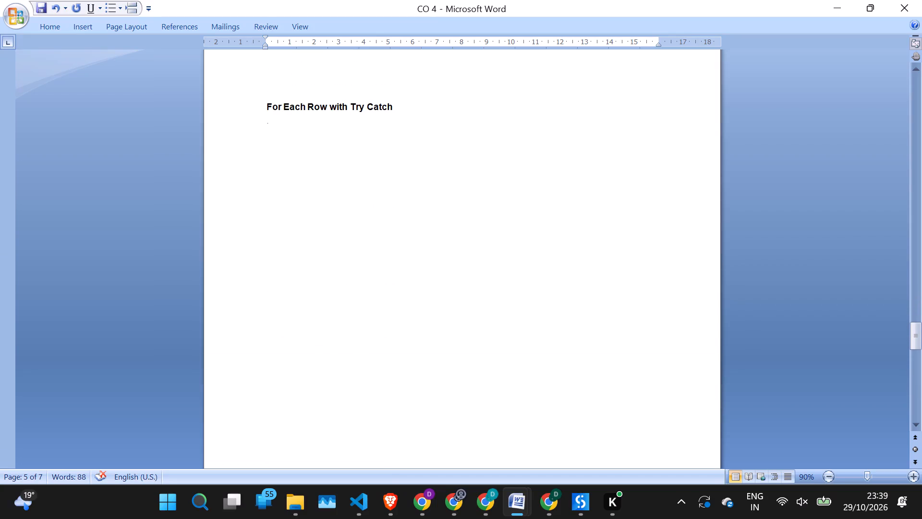
scroll(278, 215, up, 1)
scroll(371, 147, up, 1)
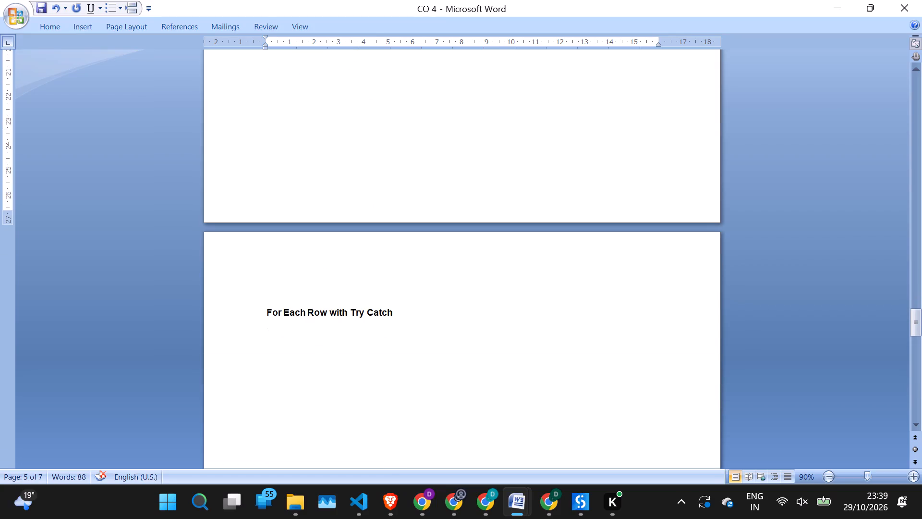
click(396, 318)
key(ctrl+v)
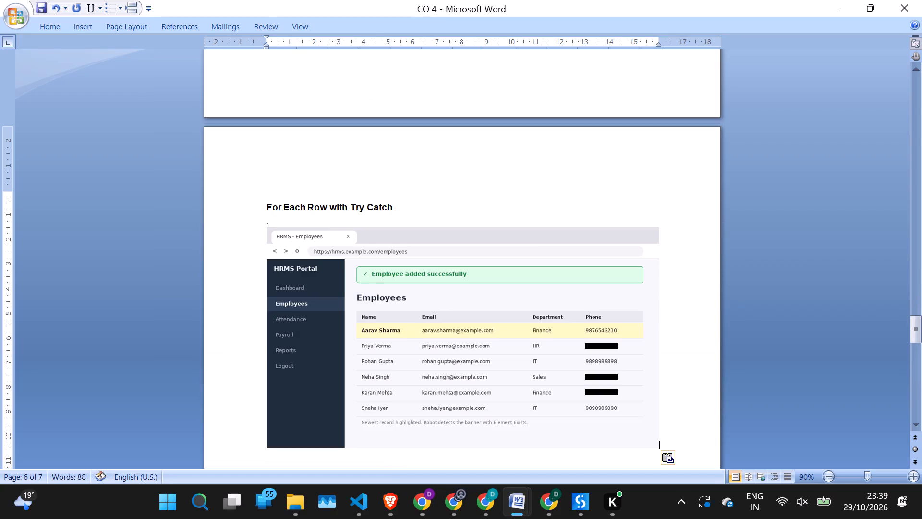
Review the placement and spacing of the pasted HRMS Portal Employees screenshot and the pages around it.
scroll(396, 318, down, 3)
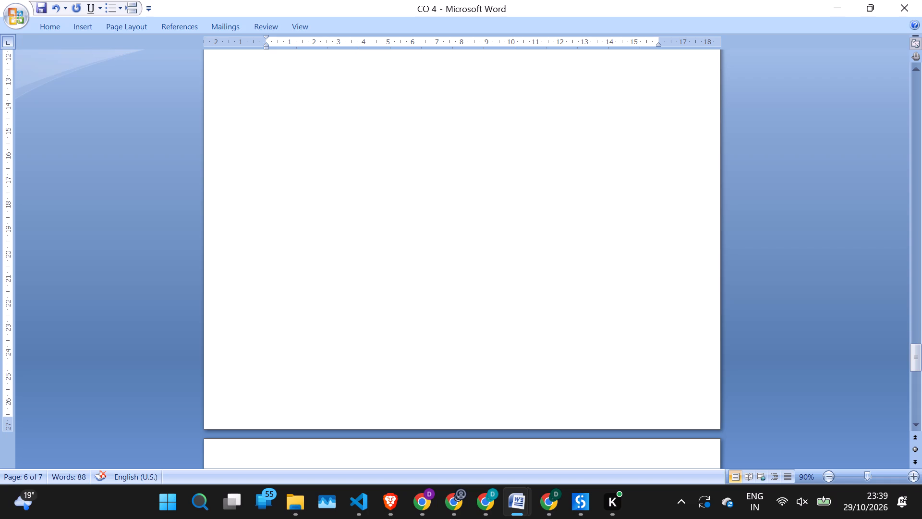
scroll(396, 318, up, 2)
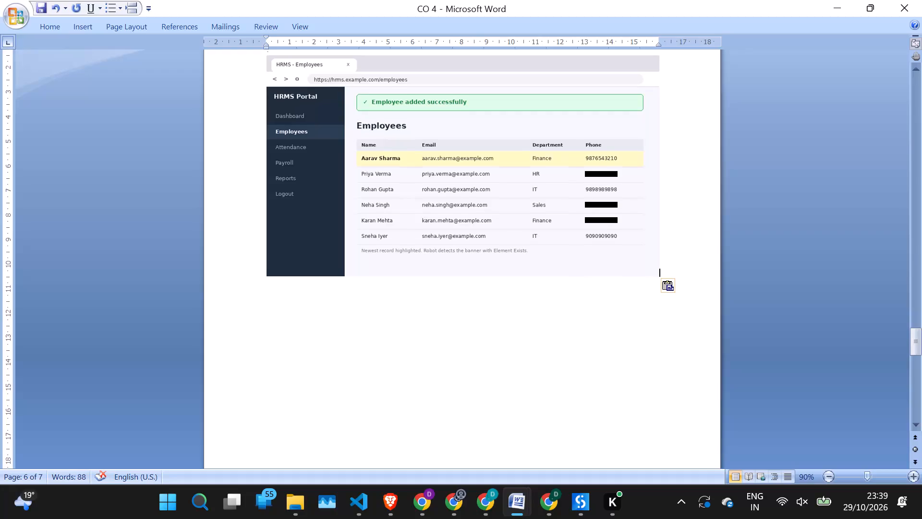
scroll(396, 318, up, 3)
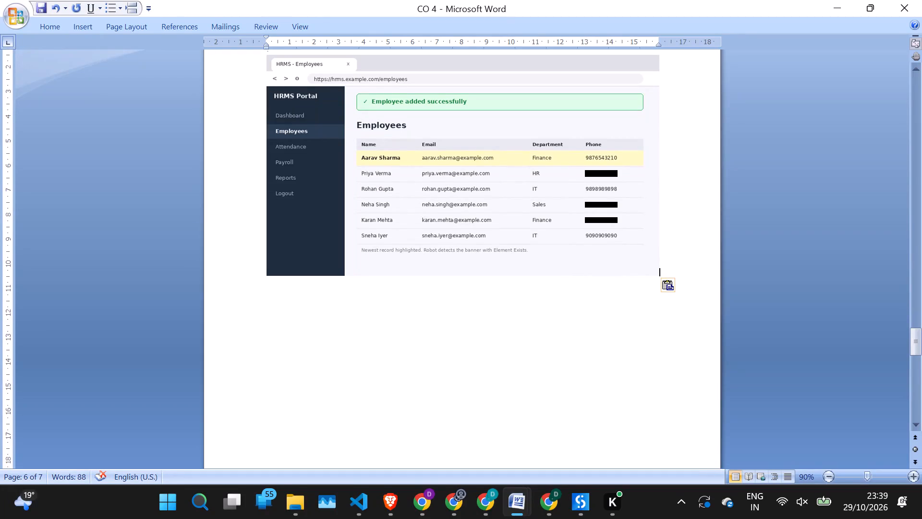
scroll(396, 318, up, 3)
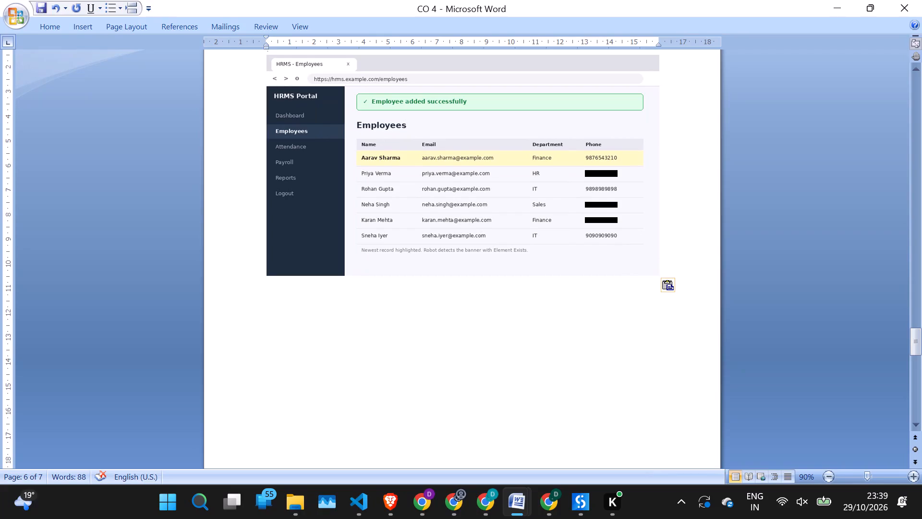
scroll(396, 318, up, 1)
scroll(433, 257, right, 1)
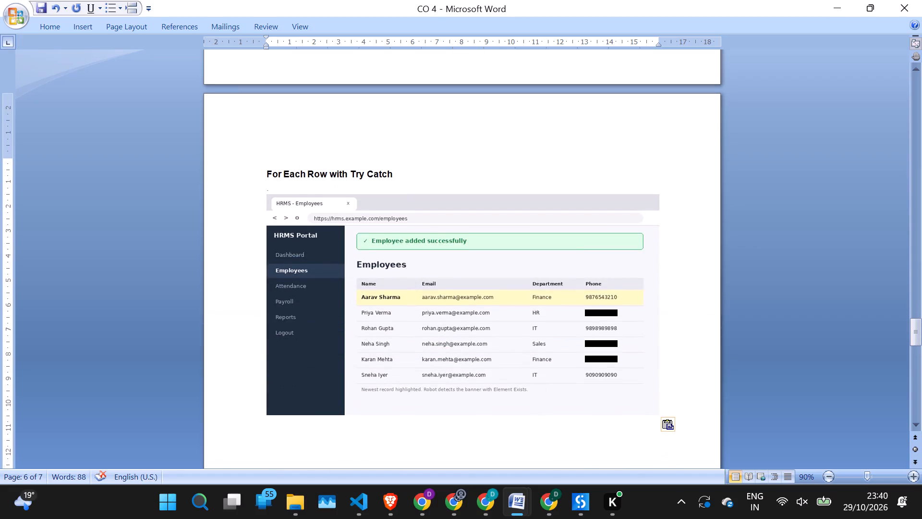
scroll(433, 257, up, 4)
scroll(433, 257, down, 1)
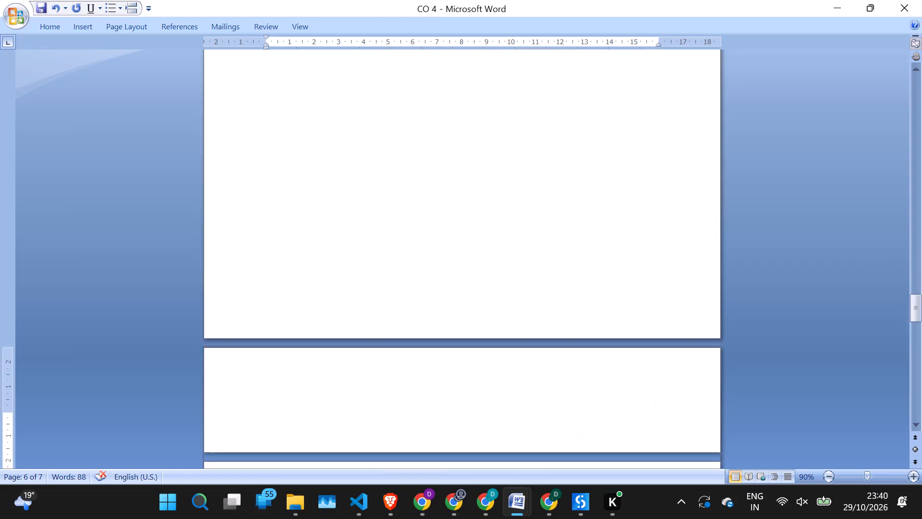
Delete the blank space above the "Output panel log" heading back to the HRMS Portal Employees screenshot.
scroll(433, 257, down, 3)
scroll(433, 257, up, 1)
click(433, 257)
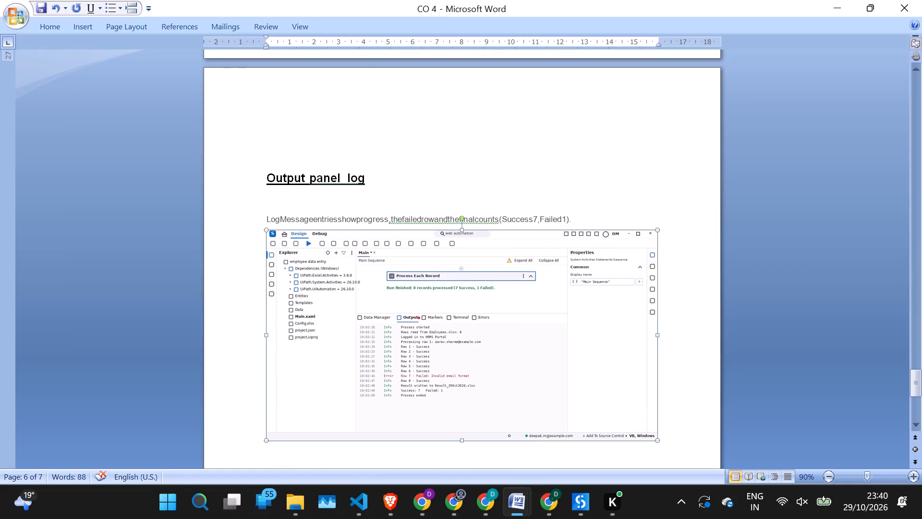
click(265, 175)
key(BackSpace)
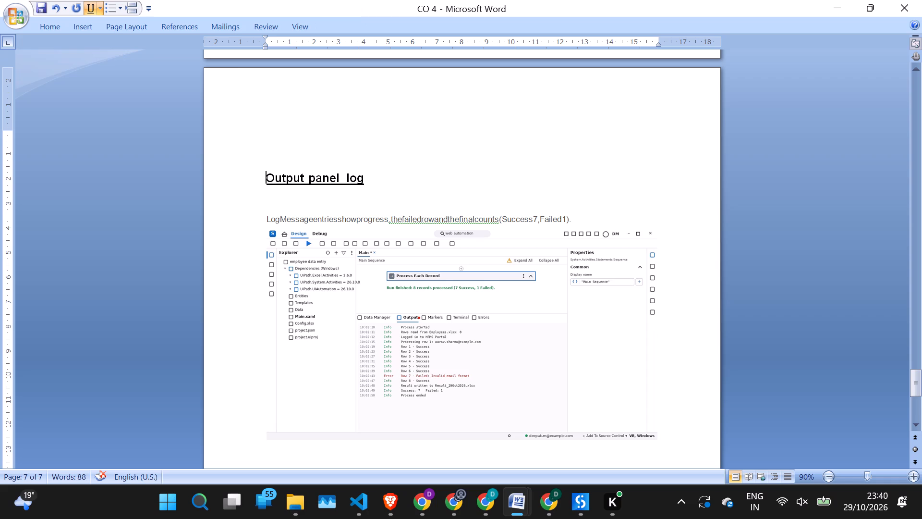
key(BackSpace)
key(BackSpace)
key(BackSpace)
key(BackSpace)
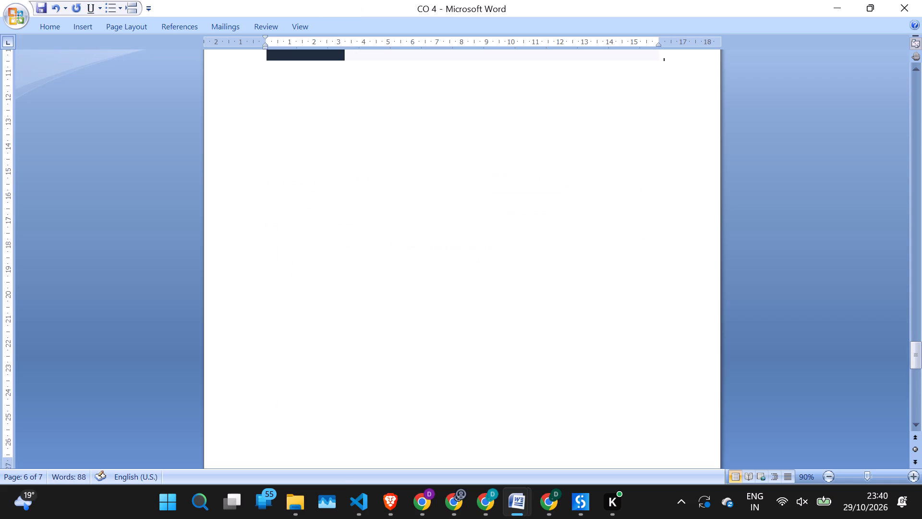
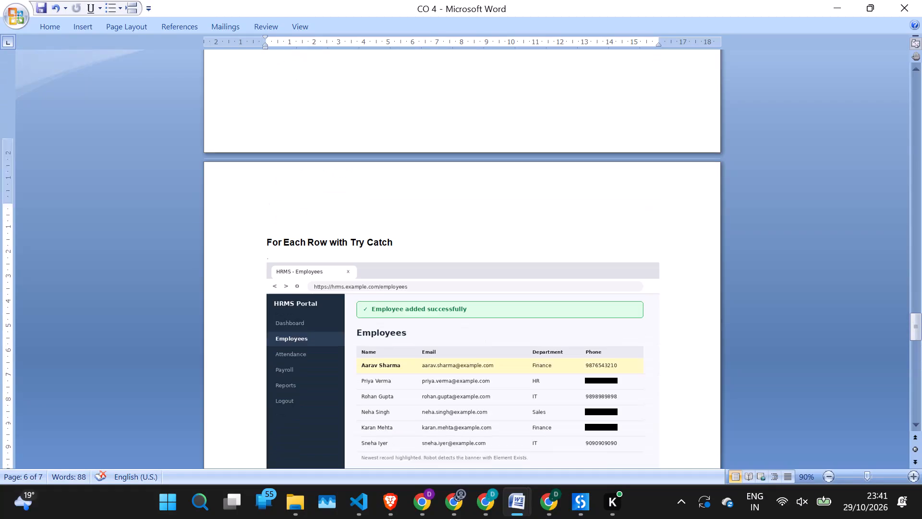
Delete the blank space directly before the "Output panel log" heading.
scroll(444, 211, down, 1)
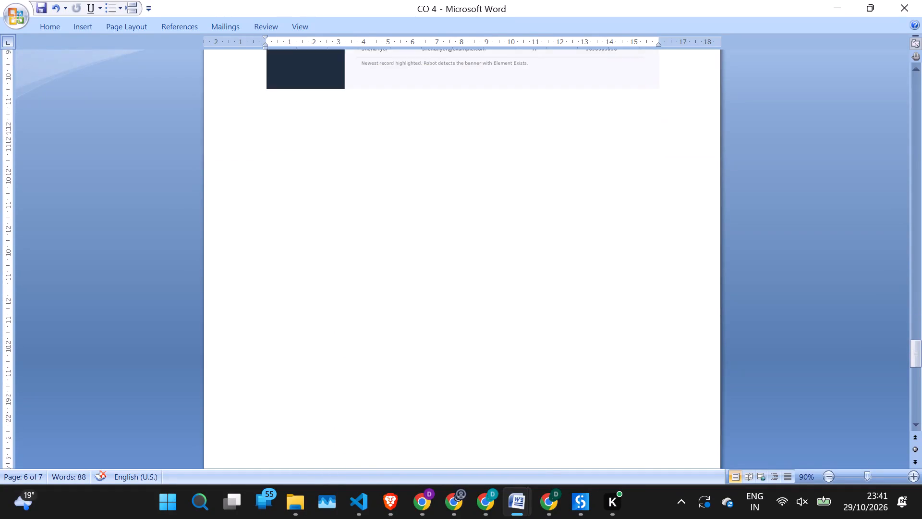
scroll(444, 211, down, 3)
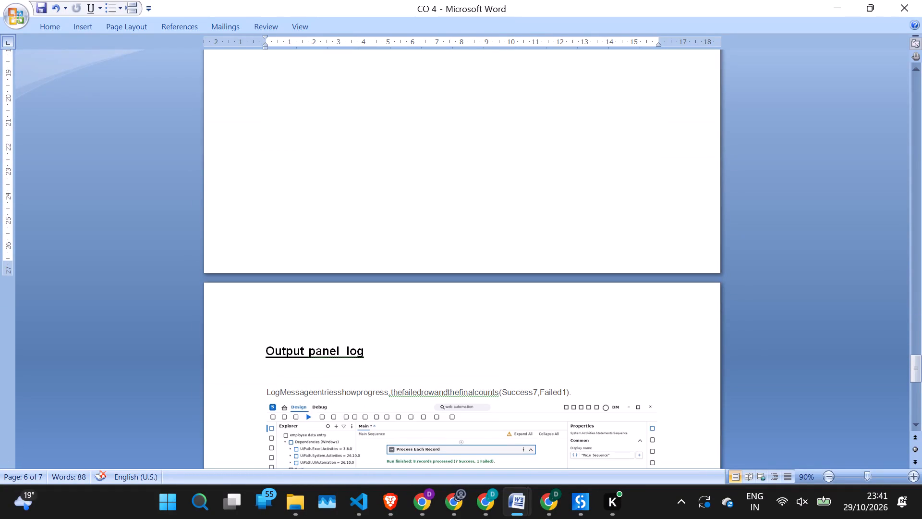
click(267, 349)
key(BackSpace)
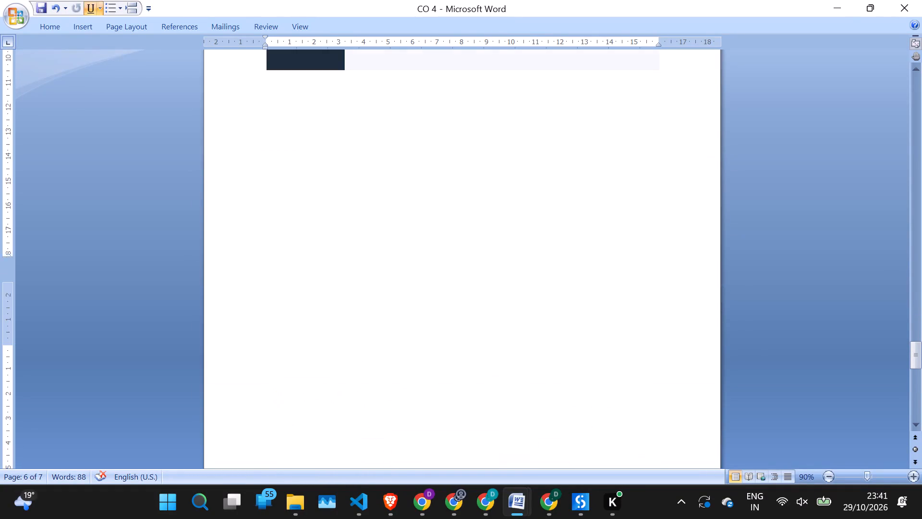
Delete the LogMessage caption line and the blank lines between the "Output panel log" heading and its Studio screenshot.
scroll(267, 349, down, 2)
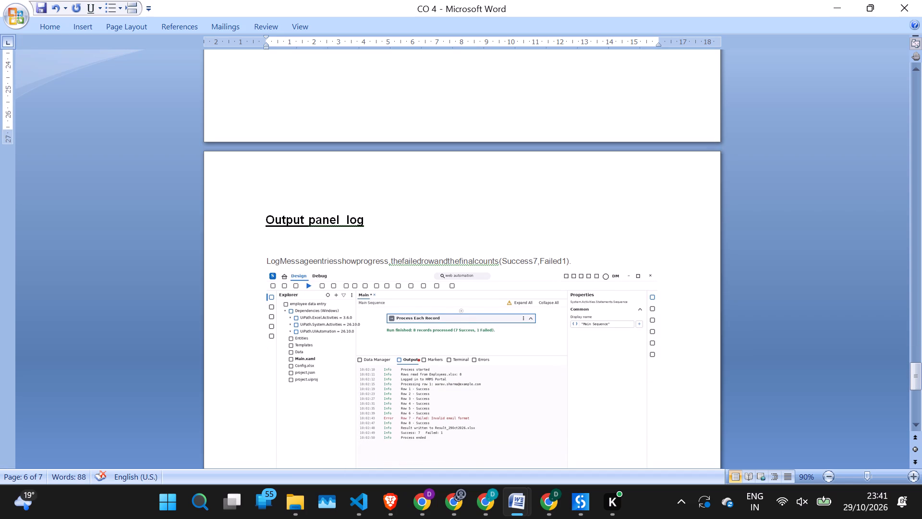
drag(265, 220, 457, 438)
click(457, 438)
drag(570, 260, 266, 258)
key(BackSpace)
key(BackSpace)
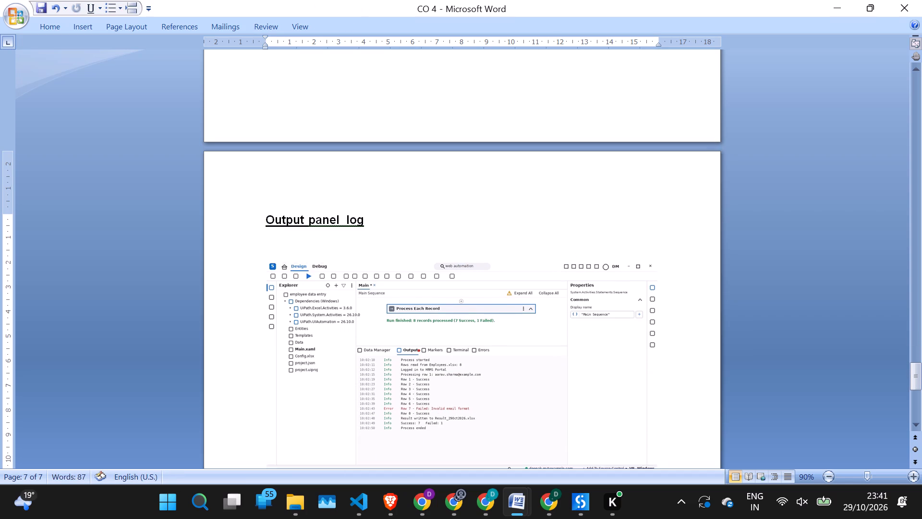
key(BackSpace)
click(457, 313)
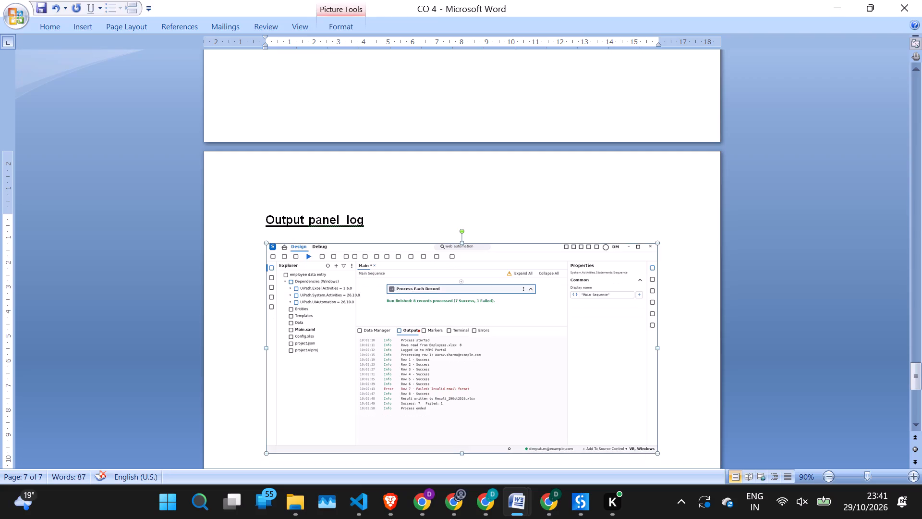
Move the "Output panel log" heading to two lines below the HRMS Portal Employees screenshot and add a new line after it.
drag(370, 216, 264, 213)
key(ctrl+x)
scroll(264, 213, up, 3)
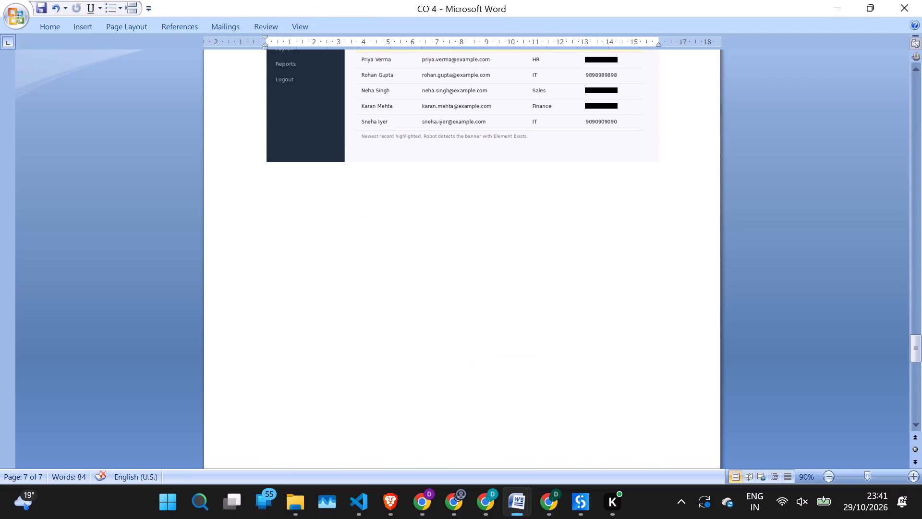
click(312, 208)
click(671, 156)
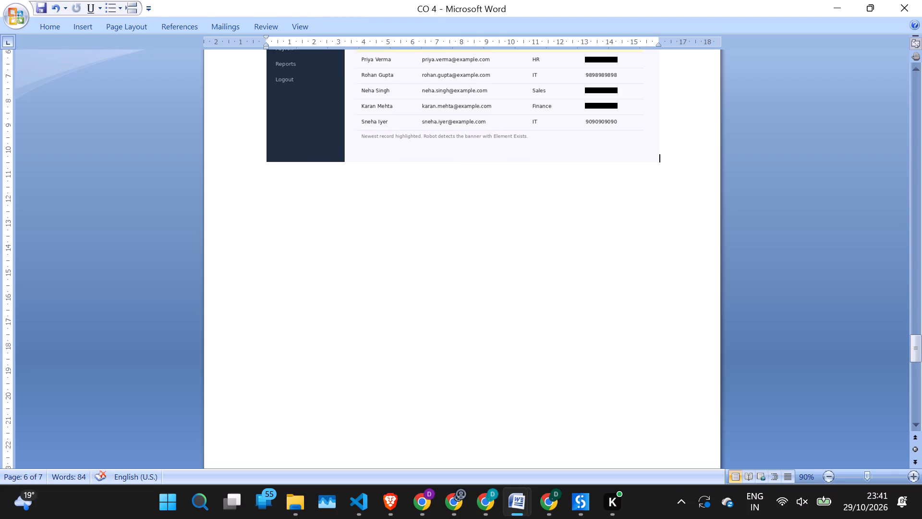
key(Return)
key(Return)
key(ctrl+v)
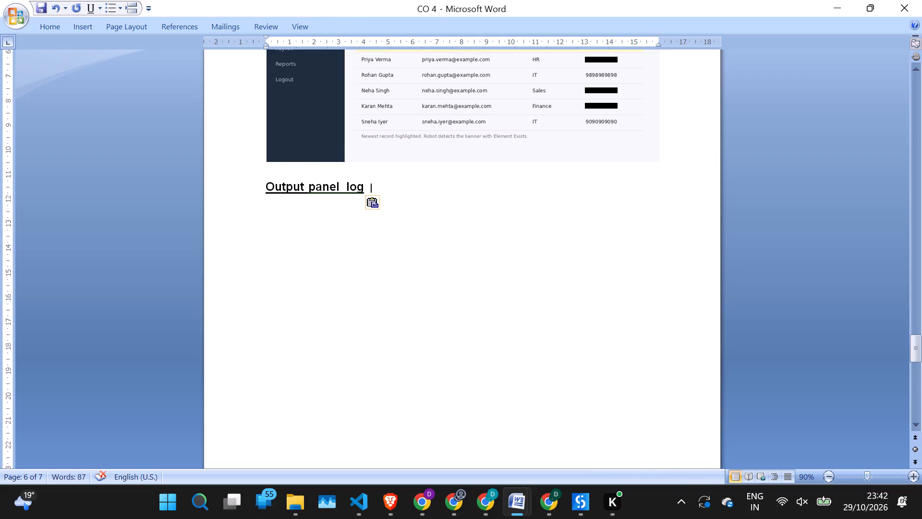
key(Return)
Cut the Studio output log screenshot from the last page and paste it on a new line under the "Output panel log" heading.
scroll(557, 235, down, 3)
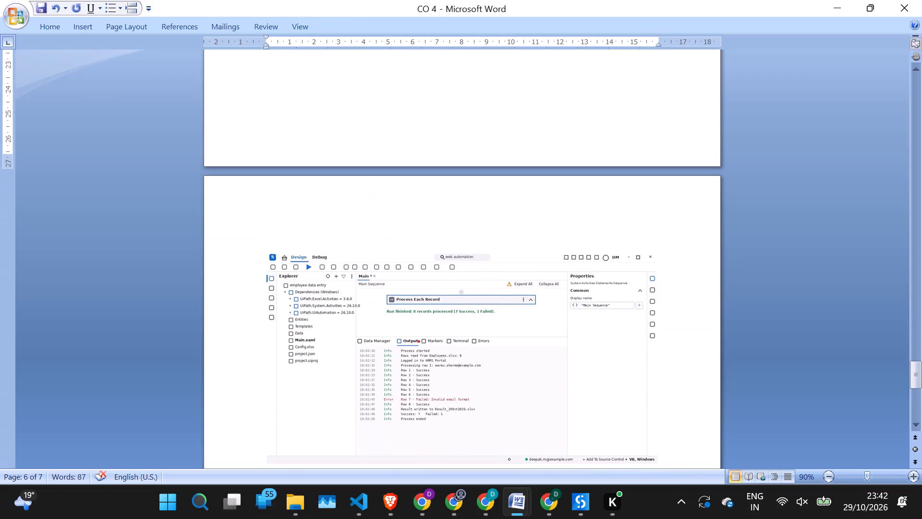
click(469, 337)
key(ctrl+x)
scroll(469, 337, up, 1)
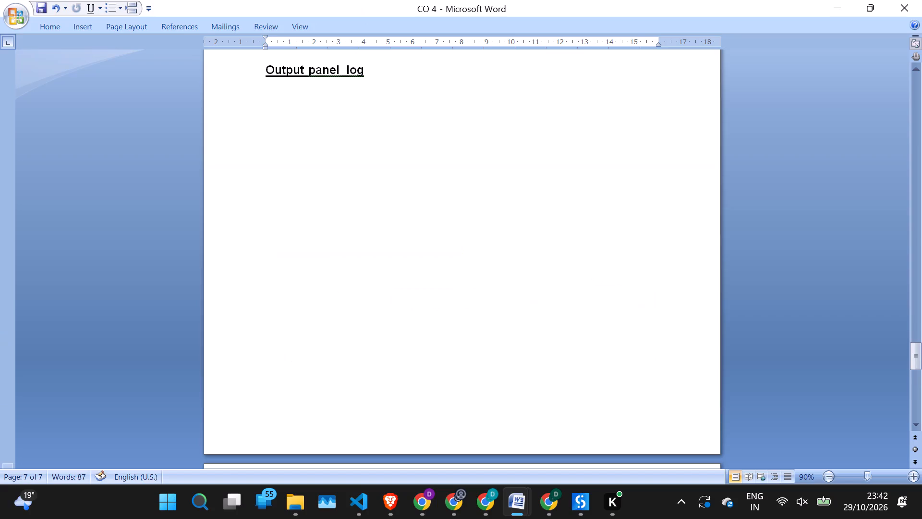
scroll(469, 337, up, 1)
click(384, 66)
key(Return)
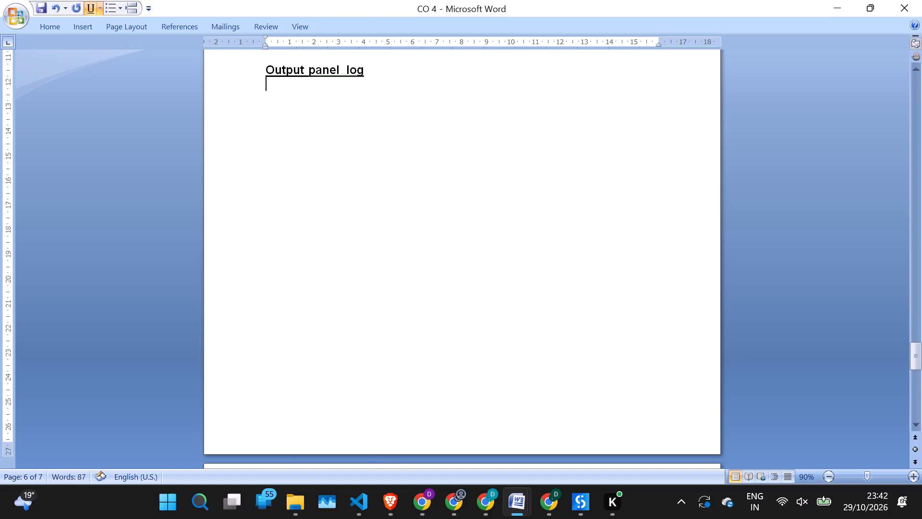
key(ctrl+v)
Check the placement of the pasted output log screenshot across the pages and undo the paste.
scroll(384, 66, down, 4)
scroll(366, 266, down, 1)
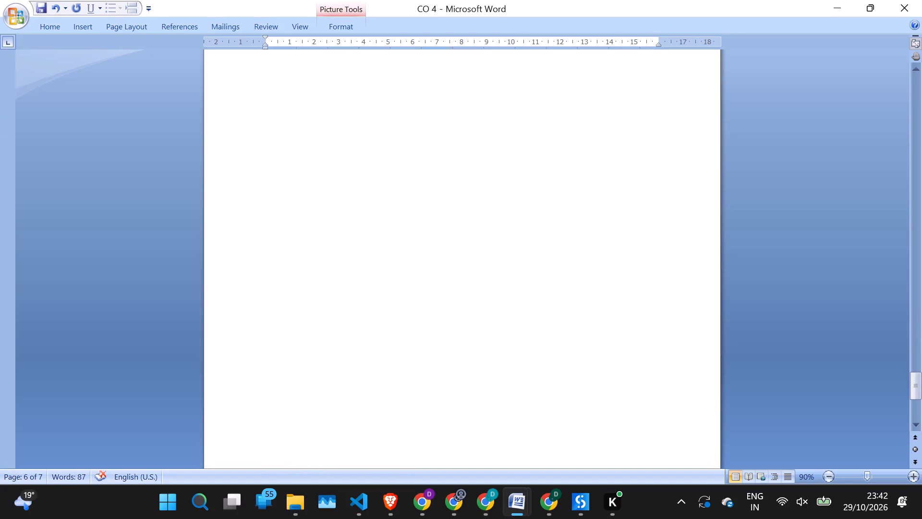
scroll(366, 266, down, 5)
scroll(366, 266, up, 2)
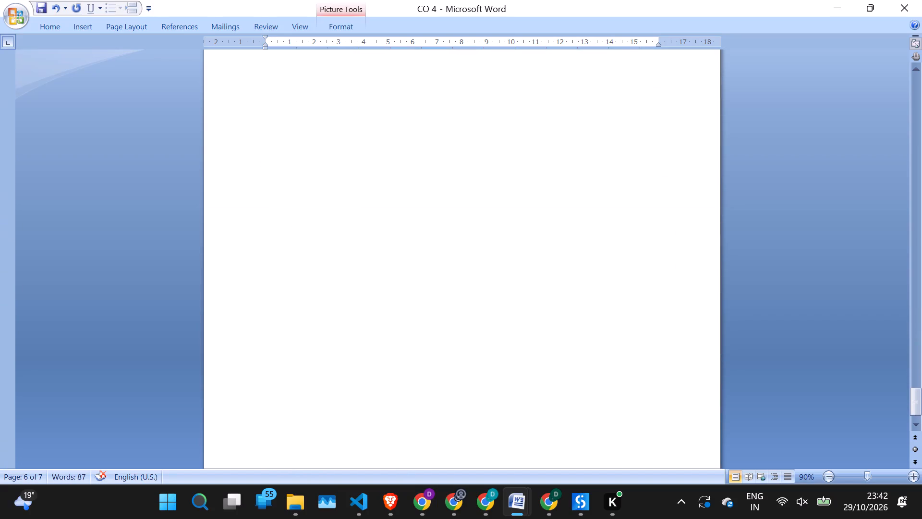
scroll(366, 266, up, 4)
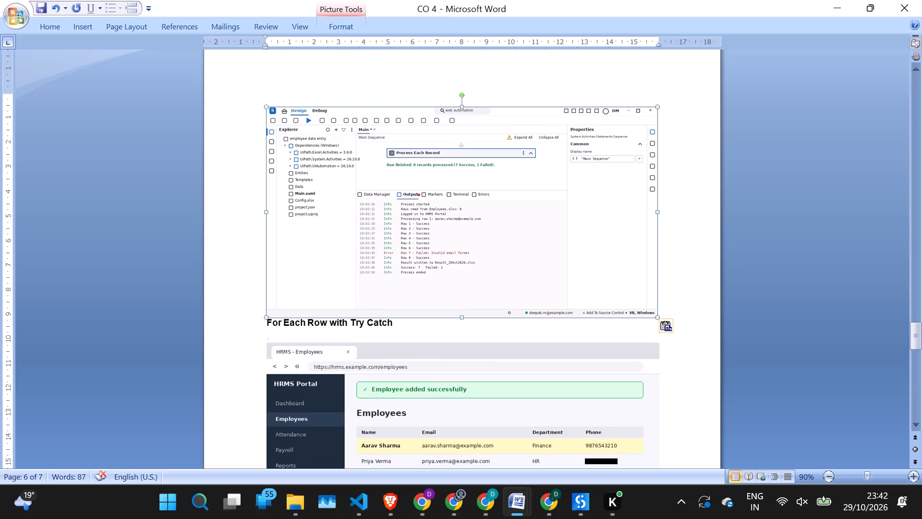
key(ctrl+z)
Move the "For Each Row with Try Catch" heading to just below the four-stage Main Sequence screenshot on the preceding page.
scroll(366, 266, up, 1)
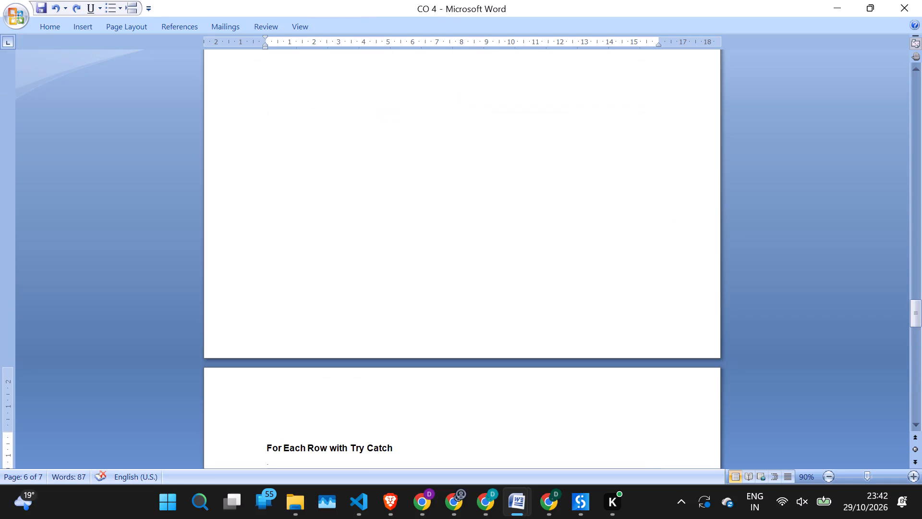
scroll(366, 266, up, 2)
scroll(366, 266, down, 1)
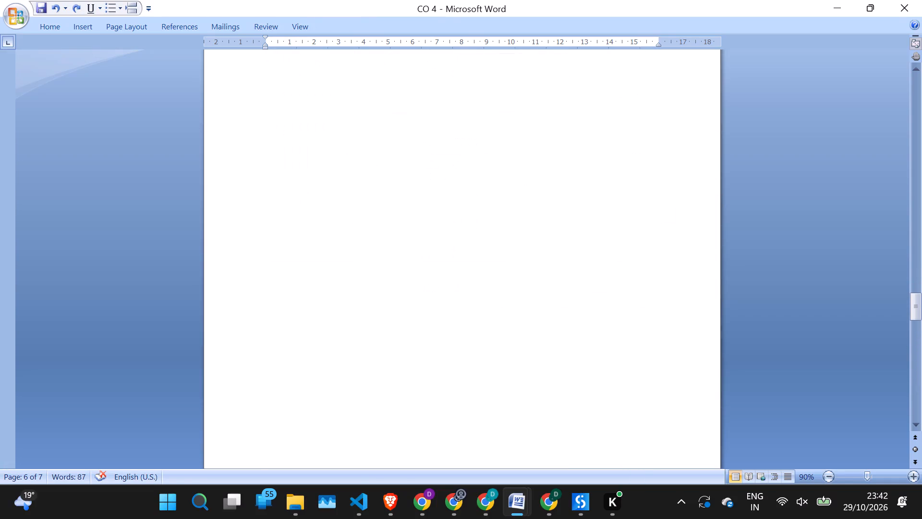
scroll(366, 266, down, 1)
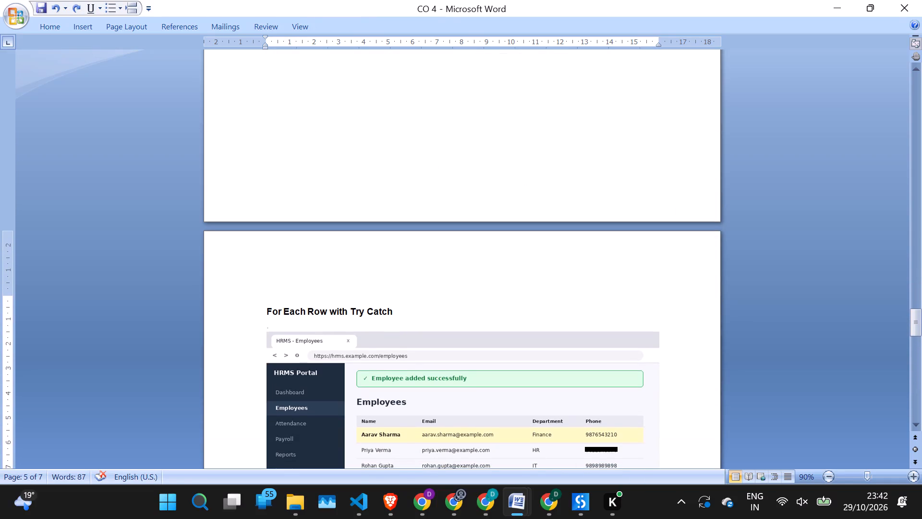
drag(267, 309, 398, 324)
key(ctrl+x)
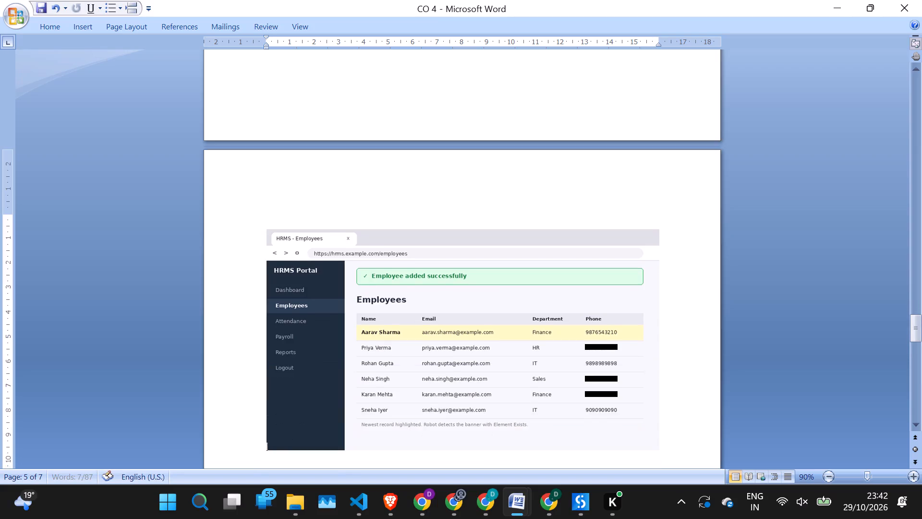
scroll(398, 324, up, 4)
click(681, 215)
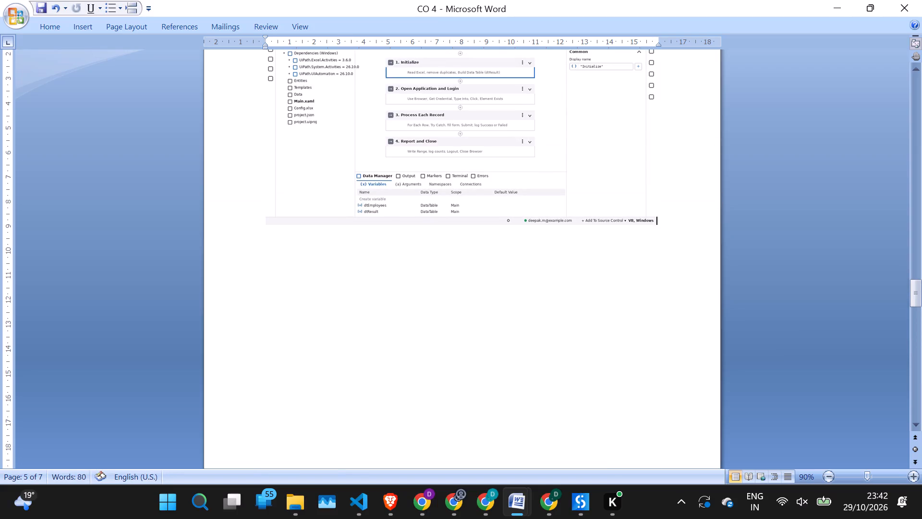
key(Return)
key(Return)
key(ctrl+v)
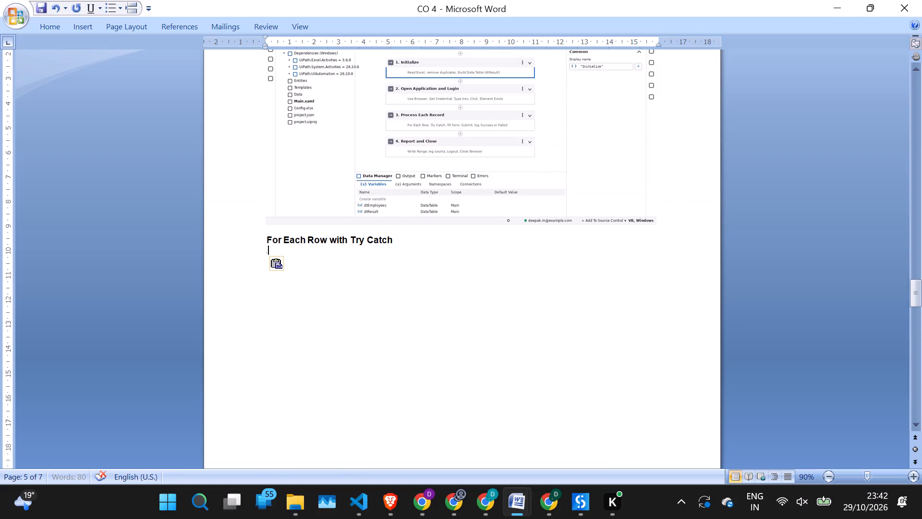
Move the HRMS Portal Employees screenshot to a new line directly under the "For Each Row with Try Catch" heading.
scroll(488, 307, down, 1)
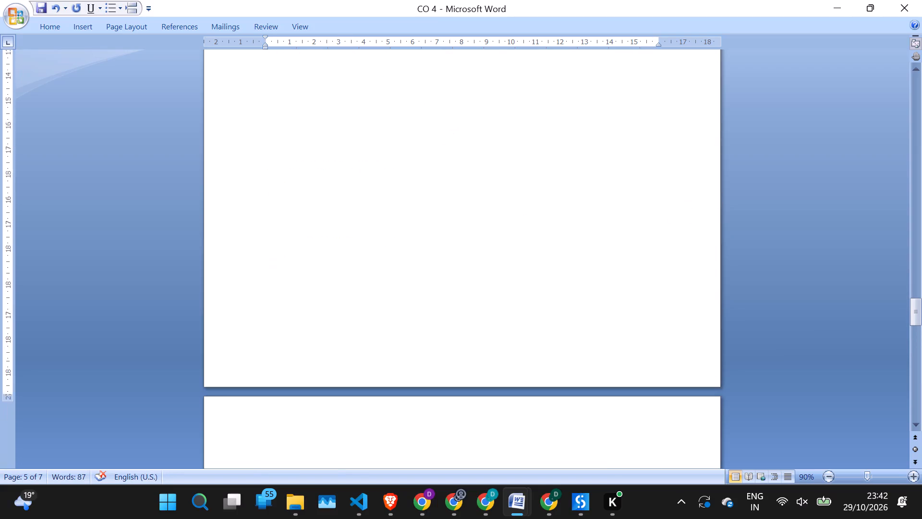
scroll(488, 307, down, 2)
click(457, 312)
key(ctrl+x)
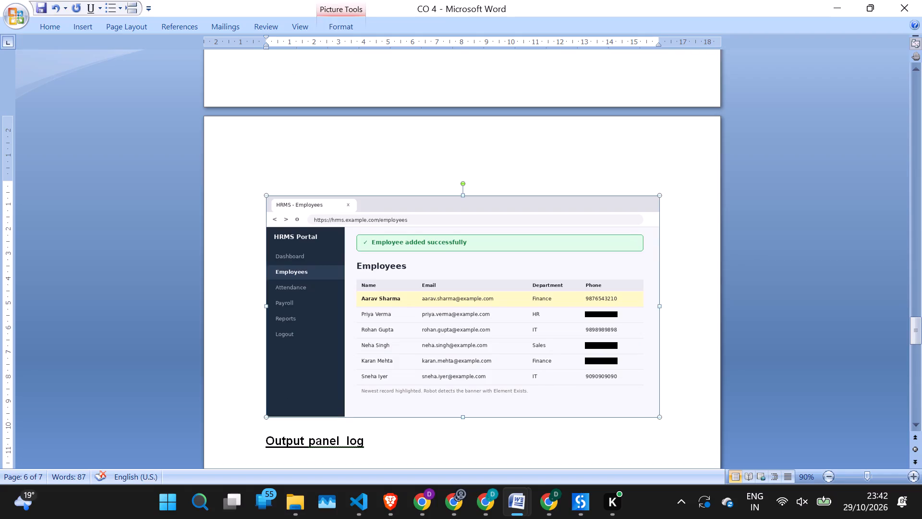
scroll(457, 312, up, 3)
right_click(457, 312)
click(500, 241)
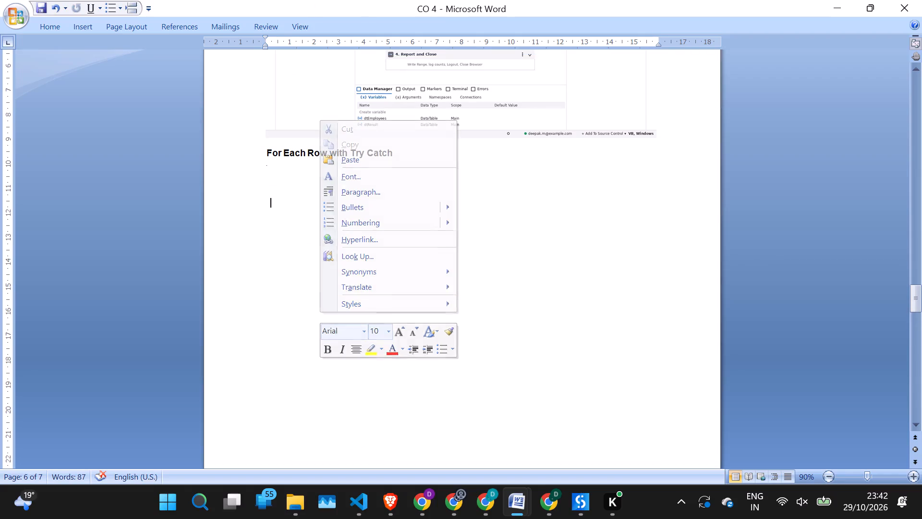
click(411, 156)
key(Return)
key(ctrl+v)
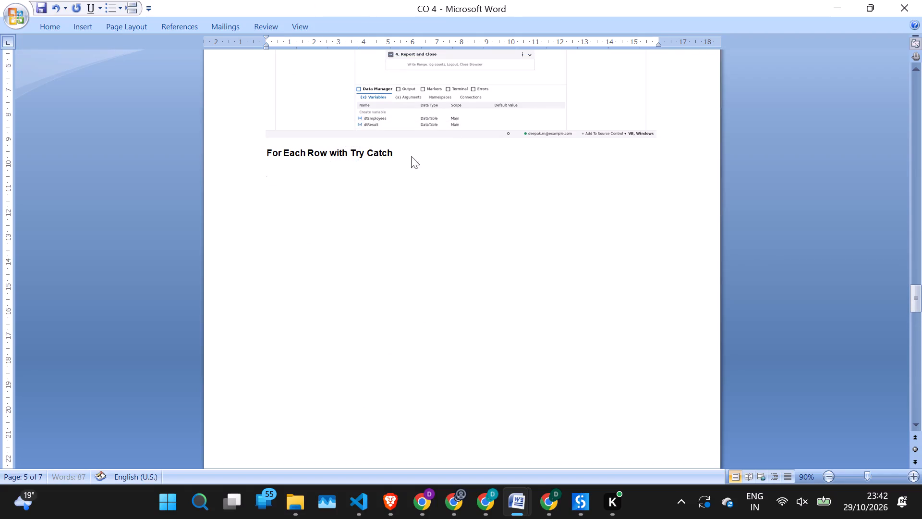
Delete the "Output panel log" heading and the blank lines above it, back towards the HRMS Portal Employees screenshot.
scroll(598, 332, down, 2)
scroll(598, 332, left, 1)
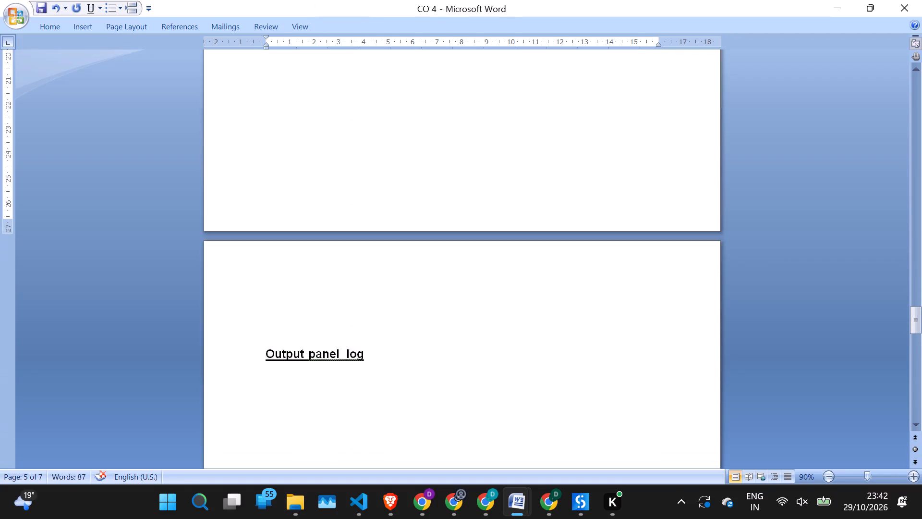
scroll(598, 332, left, 1)
scroll(598, 332, down, 6)
scroll(598, 332, up, 2)
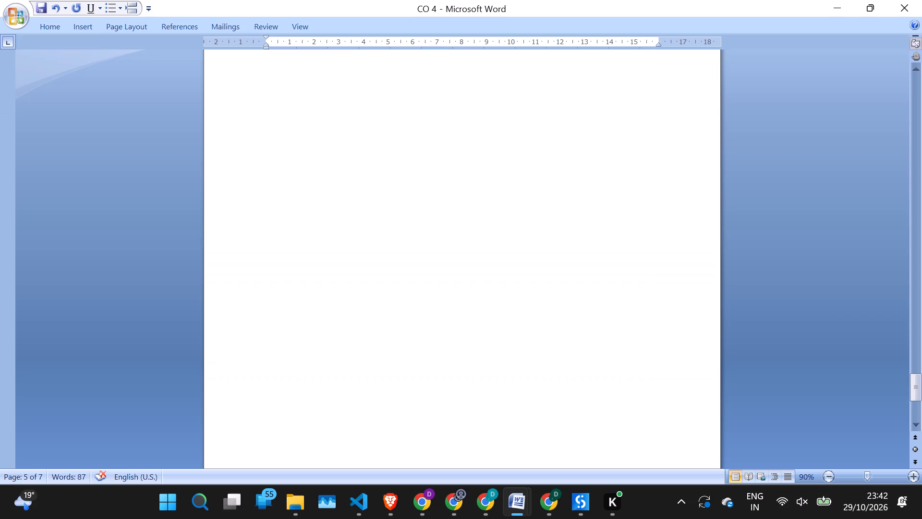
scroll(598, 332, up, 2)
drag(380, 408, 279, 415)
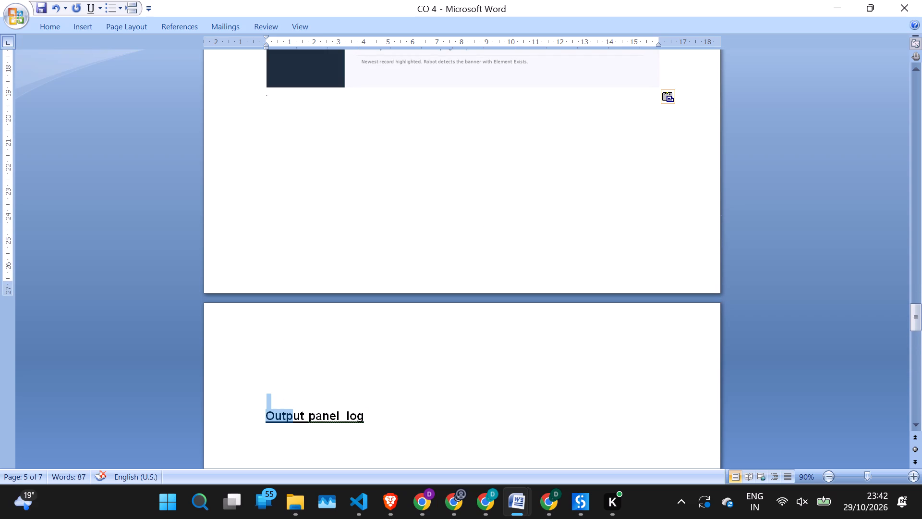
drag(279, 415, 268, 413)
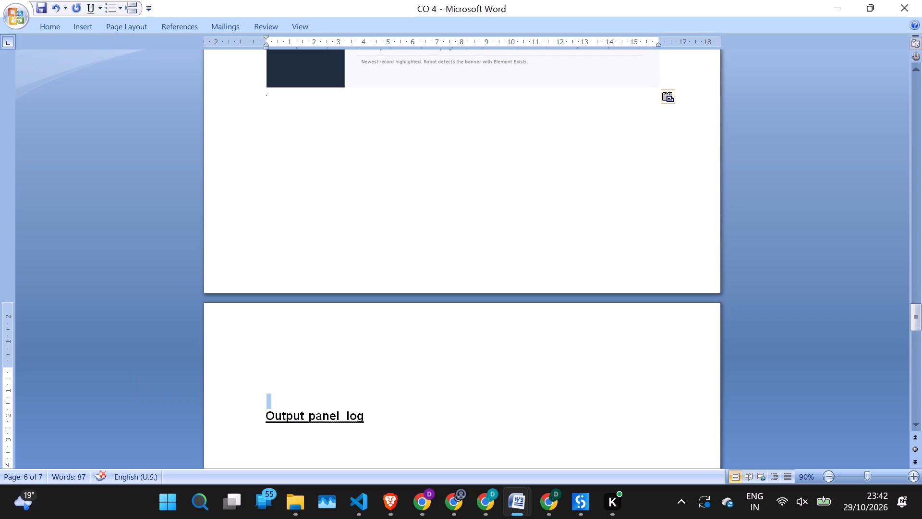
drag(377, 422, 258, 425)
click(374, 416)
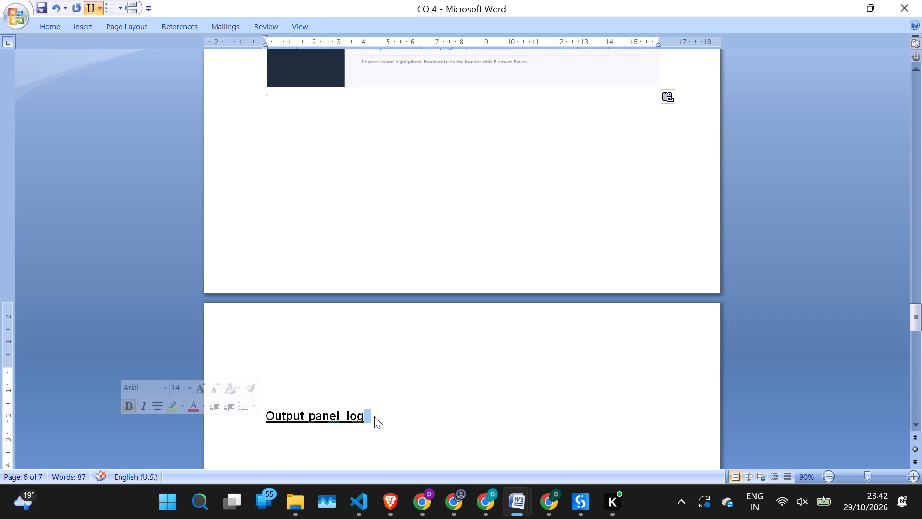
drag(374, 416, 269, 417)
key(BackSpace)
key(BackSpace)
key(BackSpace)
key(BackSpace)
key(BackSpace)
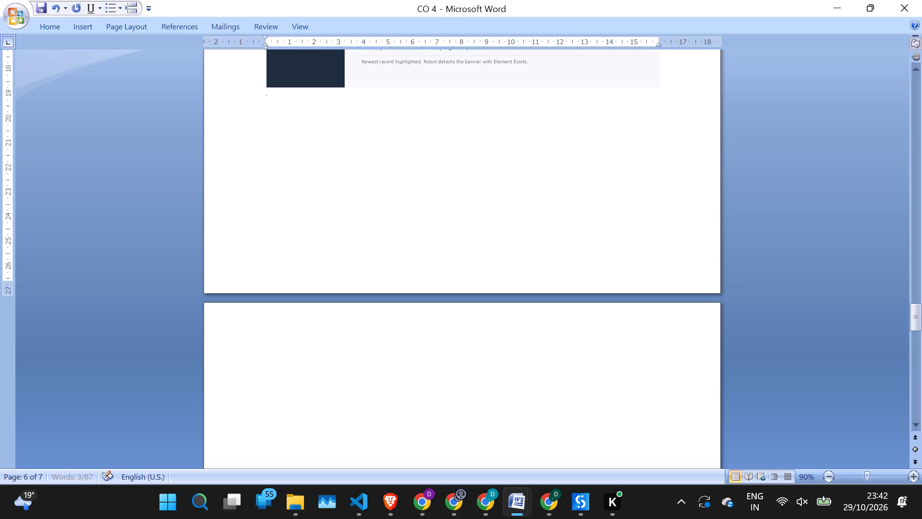
key(BackSpace)
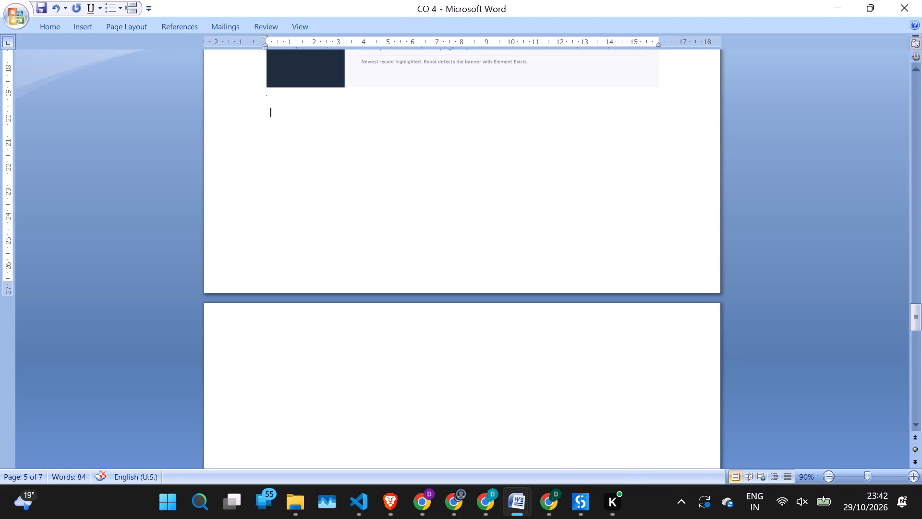
Save the CO 4 document.
key(ctrl+s)
Review the whole CO 4 document in a two-page view, from the student details through to the blank pages at the end.
scroll(440, 284, up, 5)
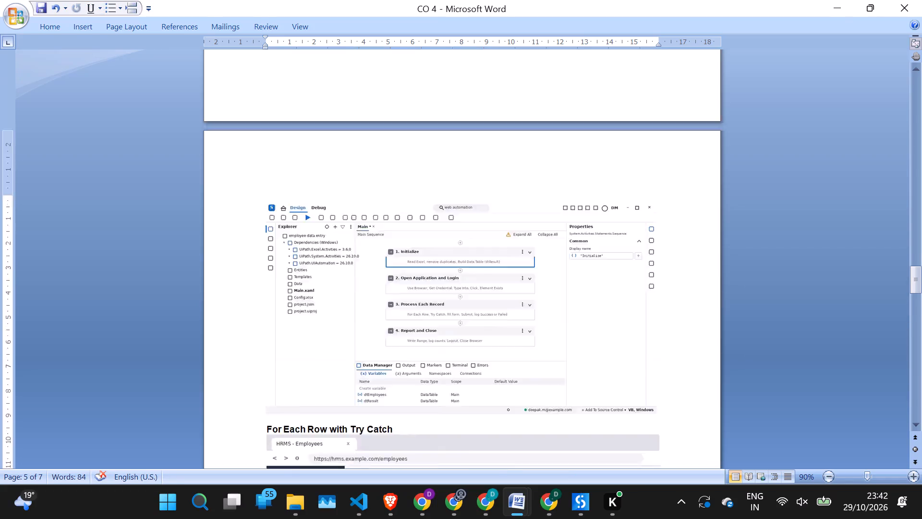
scroll(440, 284, up, 13)
ctrl+scroll(440, 284, down, 3)
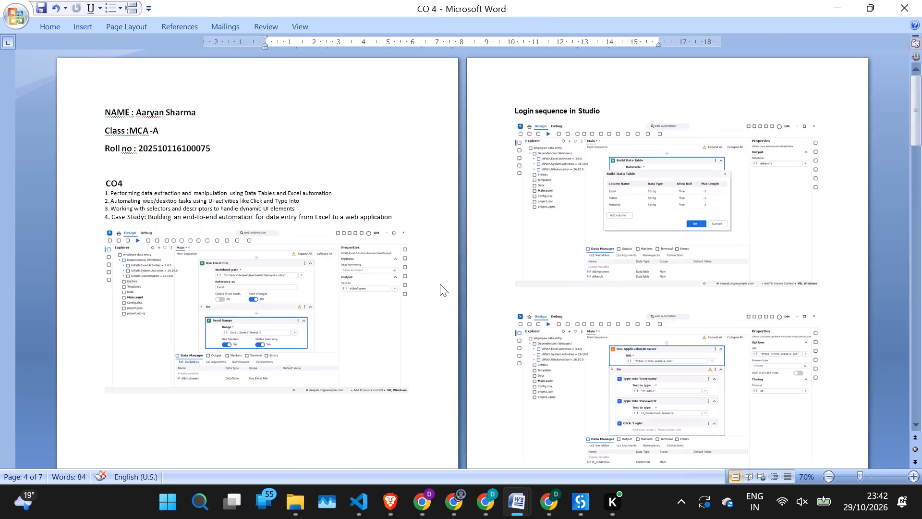
scroll(440, 284, down, 1)
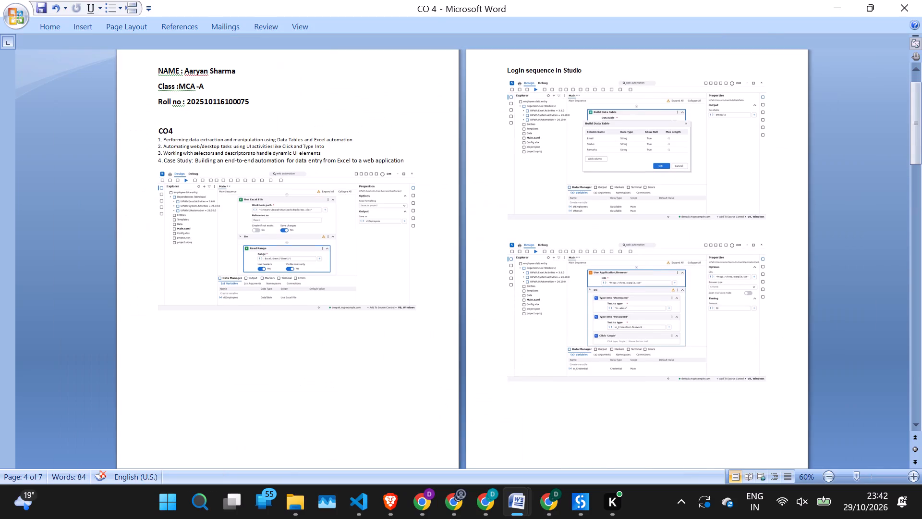
scroll(440, 284, down, 5)
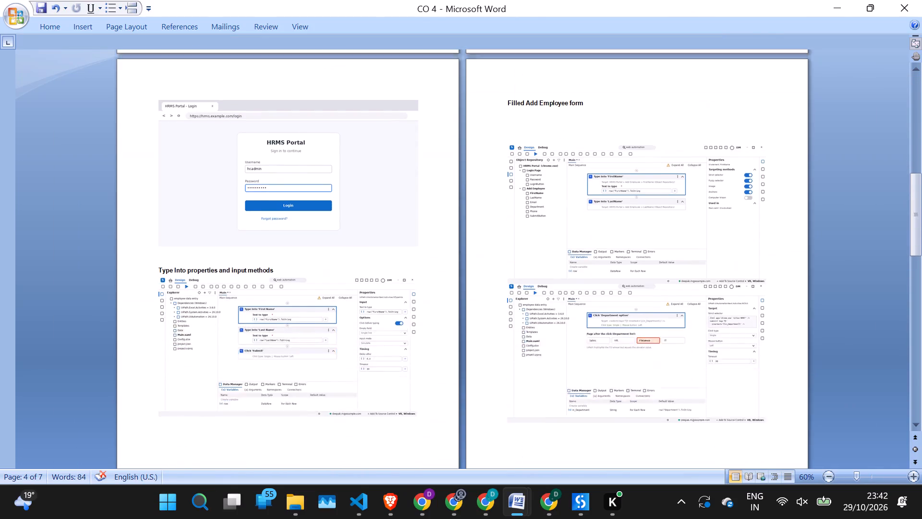
scroll(440, 284, down, 4)
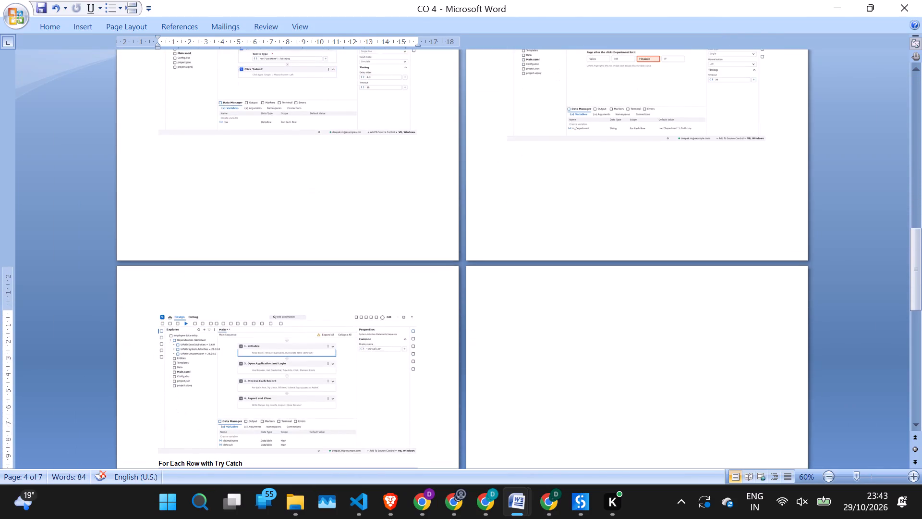
scroll(440, 284, down, 5)
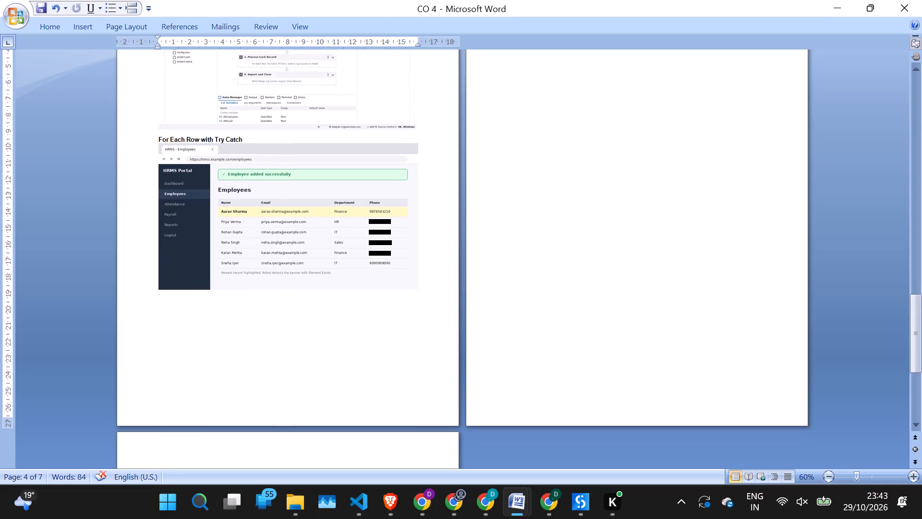
scroll(440, 284, down, 1)
Delete blank lines at the end of the document, working back from the last blank page towards the HRMS Portal Employees screenshot.
drag(279, 472, 275, 385)
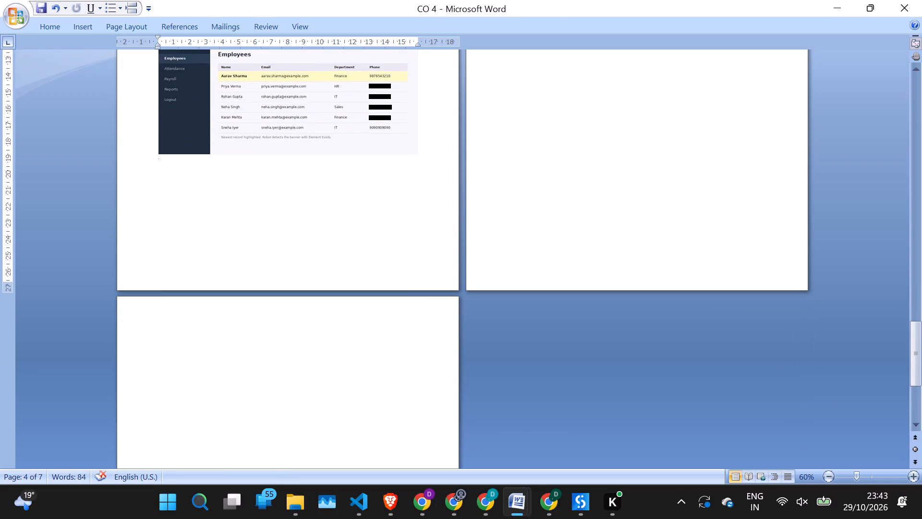
click(275, 385)
key(BackSpace)
key(BackSpace)
key(BackSpace)
key(BackSpace)
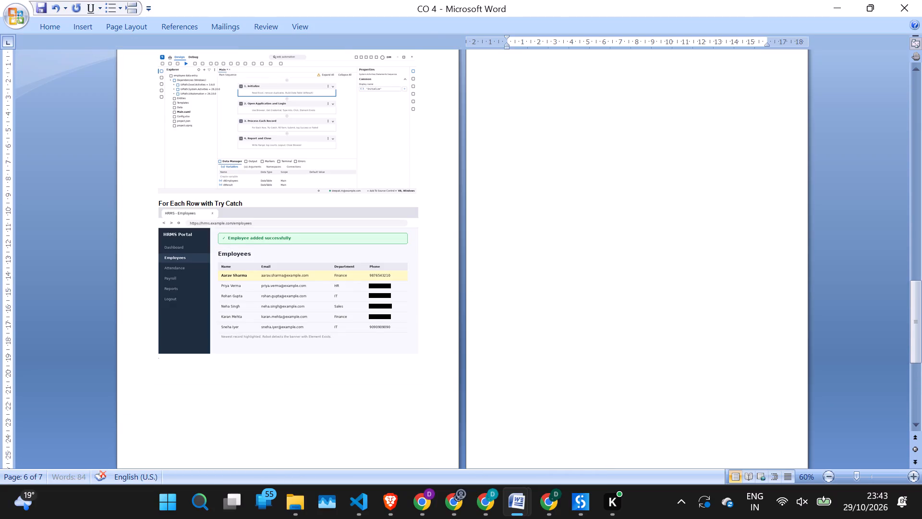
key(BackSpace)
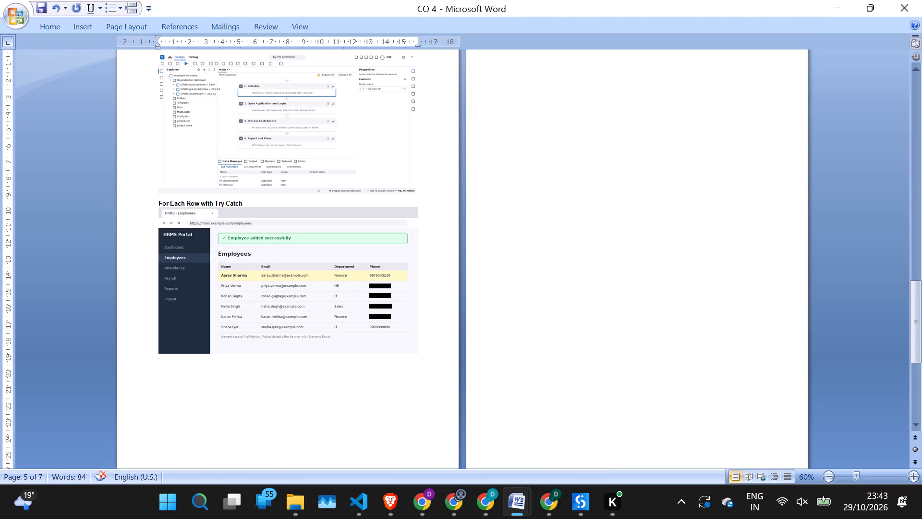
Add a new line reading "Subject : RAA" below the roll number on the first page.
click(555, 334)
scroll(425, 242, up, 6)
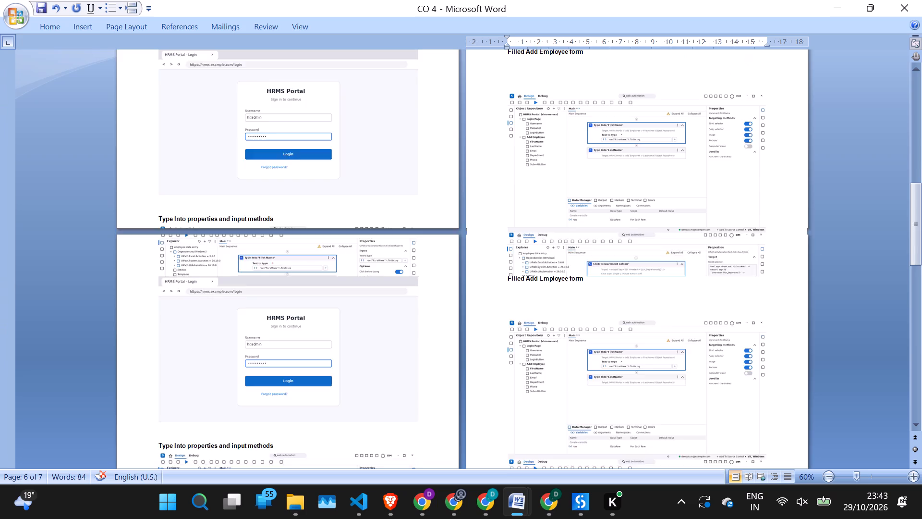
scroll(425, 242, up, 5)
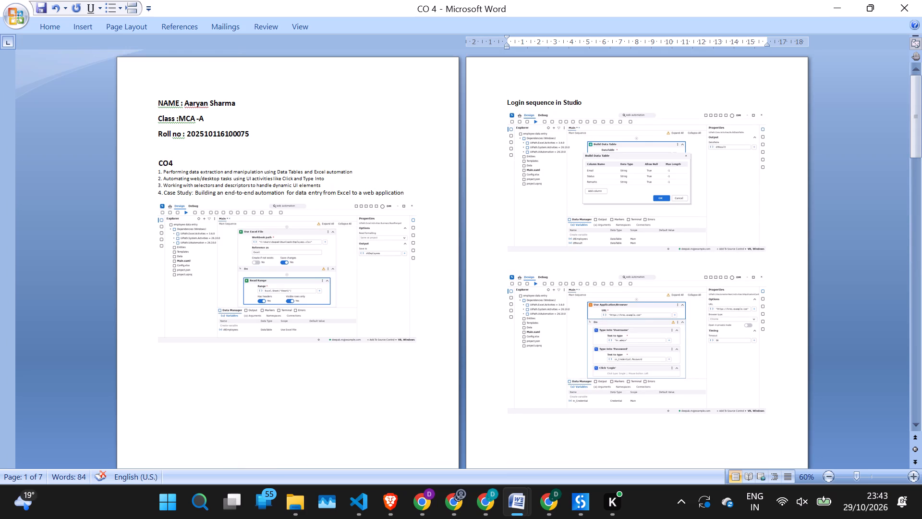
click(252, 130)
key(Return)
text(Subhext)
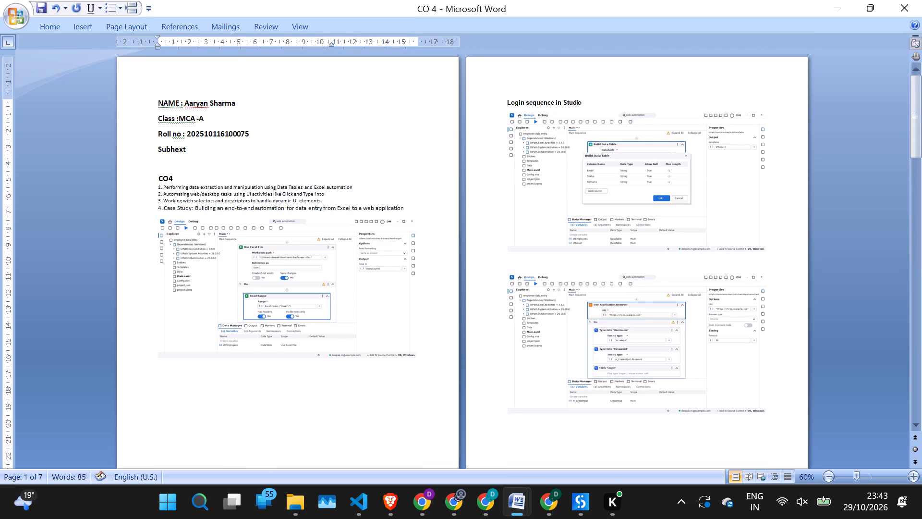
key(BackSpace)
key(BackSpace)
key(BackSpace)
key(BackSpace)
key(BackSpace)
text(bject)
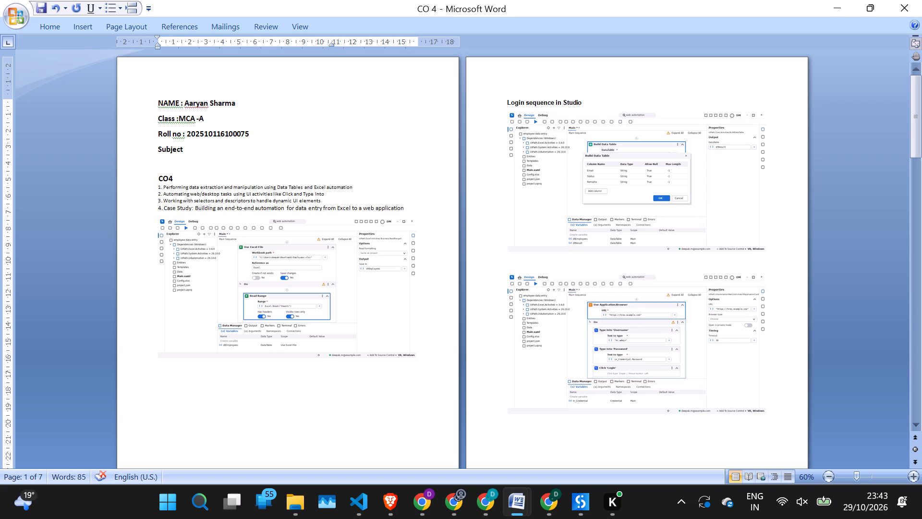
key(space)
text(: R)
text(AA)
Change the last two digits of the roll number in the student details to 02.
click(251, 133)
key(BackSpace)
key(BackSpace)
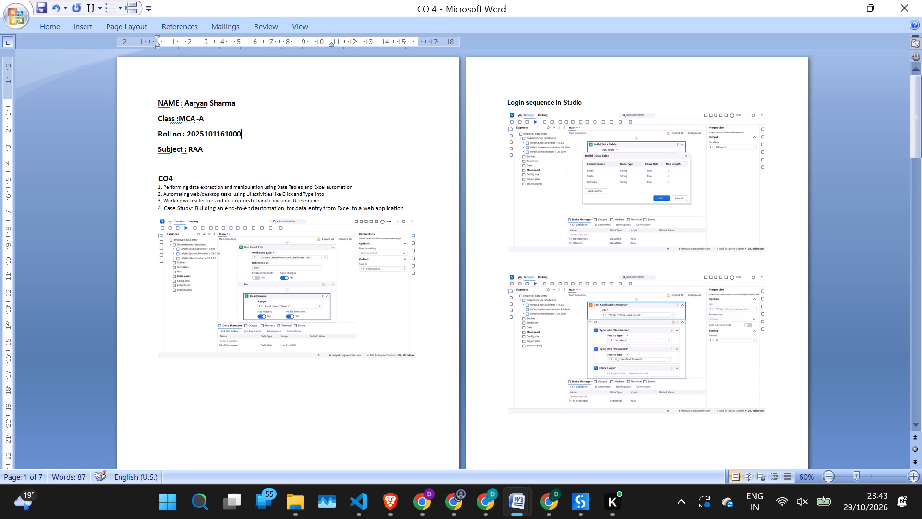
text(02)
Save the CO 4 document.
click(248, 148)
key(ctrl+s)
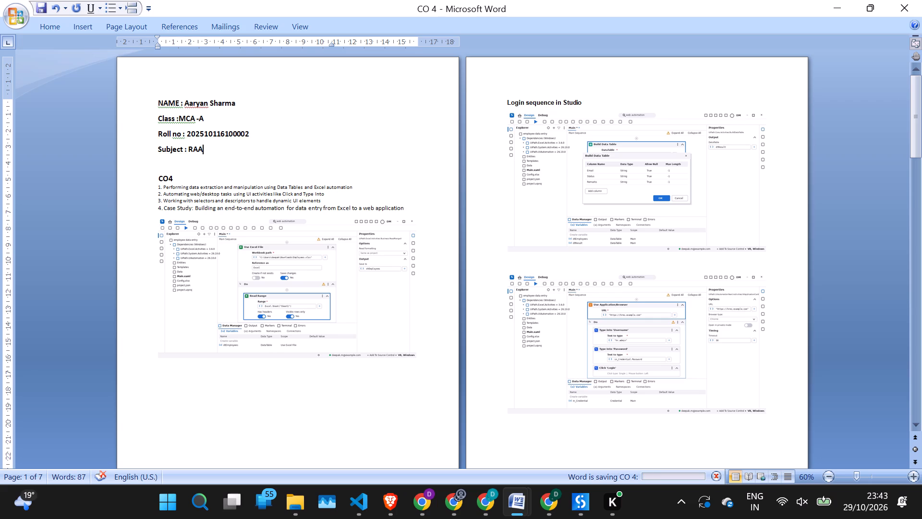
click(268, 165)
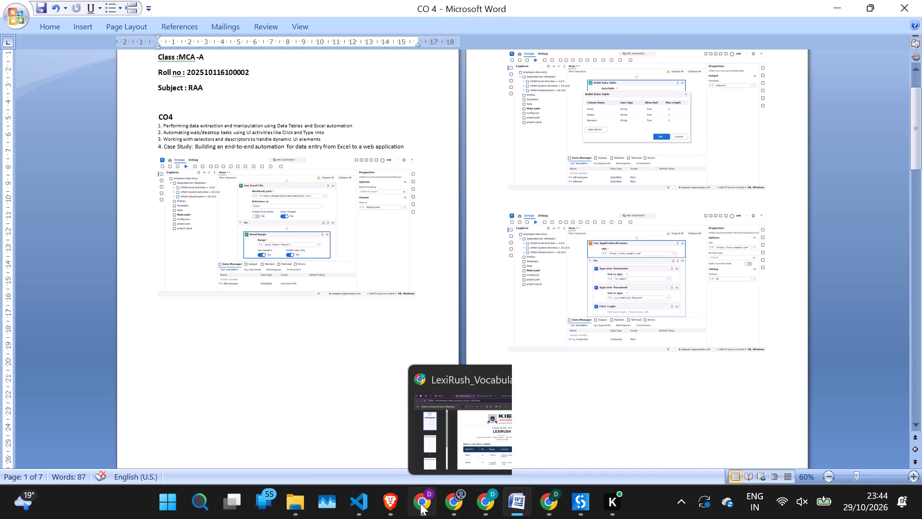
Switch to Chrome and review the CA2-ASSIGNMENT's CO3 and CO4 requirements and its submission status on Moodle.
click(420, 503)
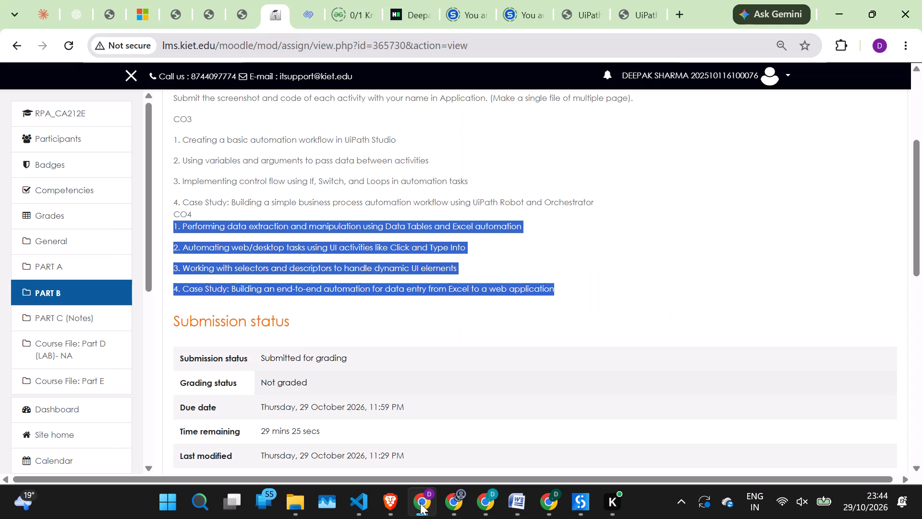
click(679, 233)
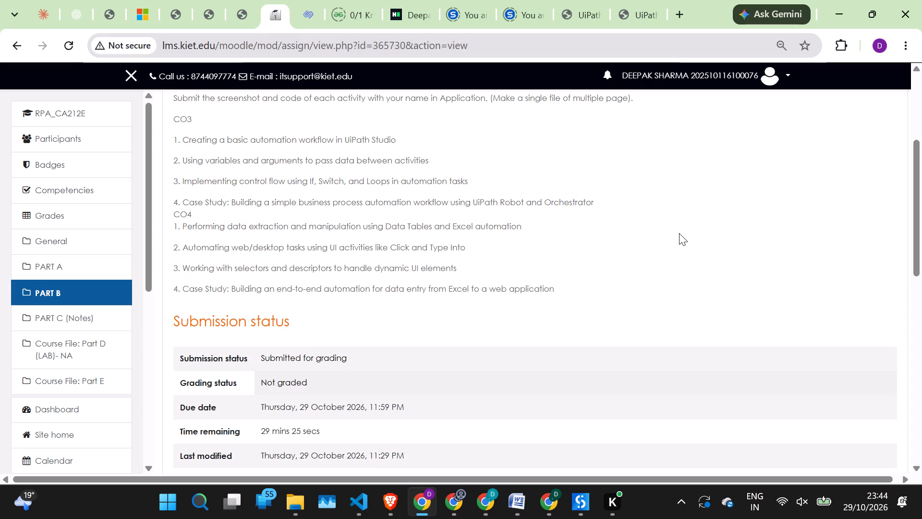
scroll(575, 228, up, 1)
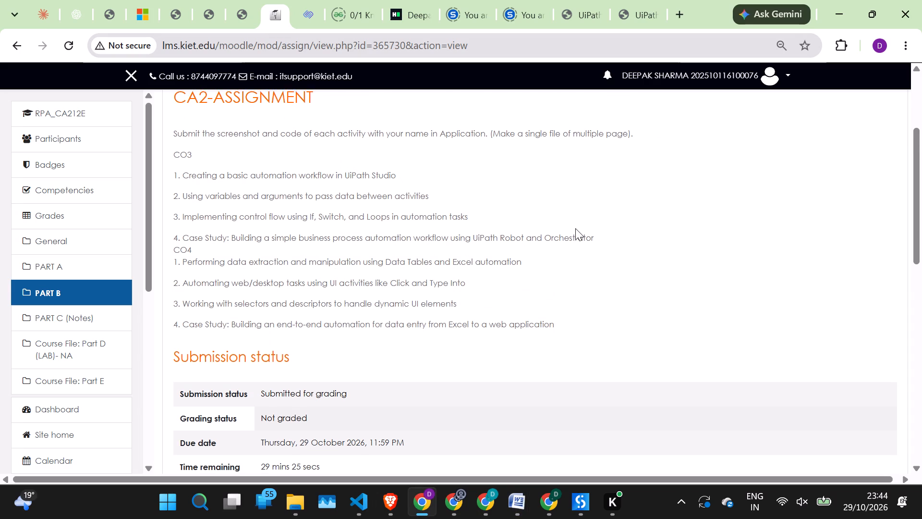
scroll(575, 228, up, 2)
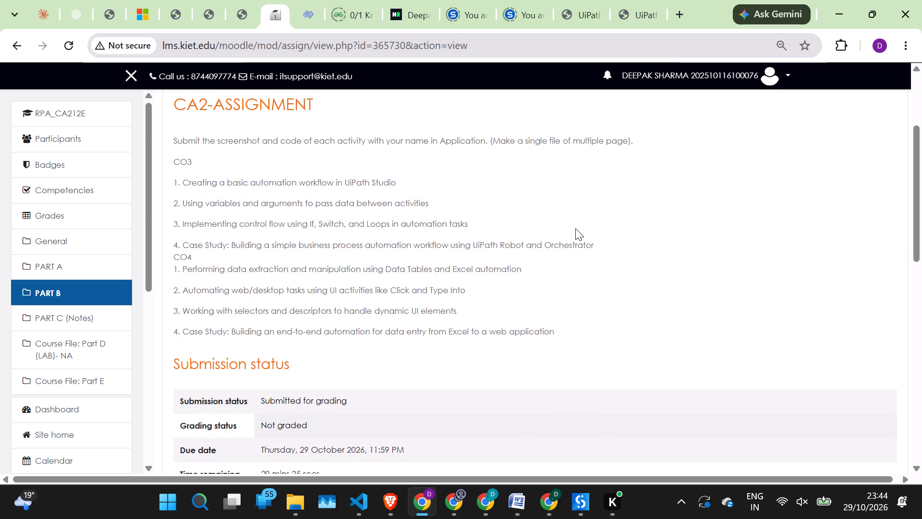
scroll(575, 228, up, 1)
click(243, 251)
click(493, 240)
scroll(493, 240, down, 2)
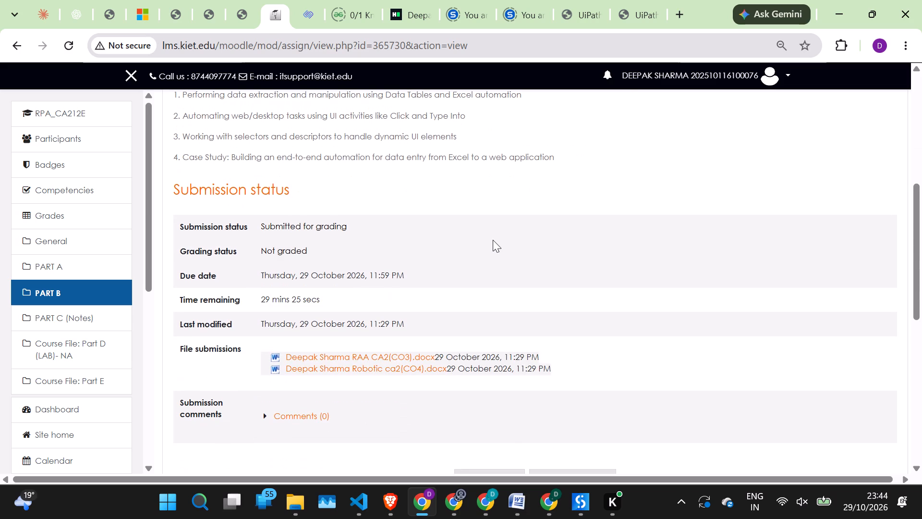
scroll(493, 240, up, 2)
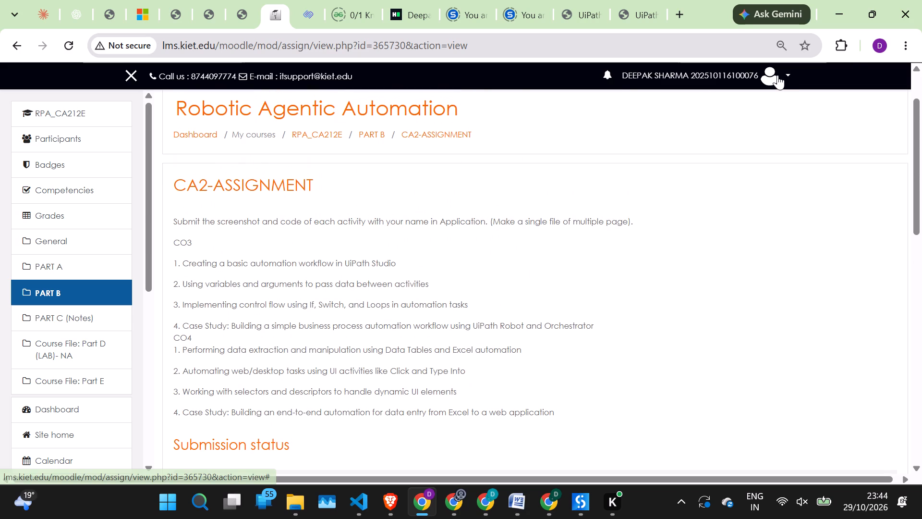
Reopen CA2-ASSIGNMENT from the RPA_CA212E course page and check its current submission status.
click(62, 309)
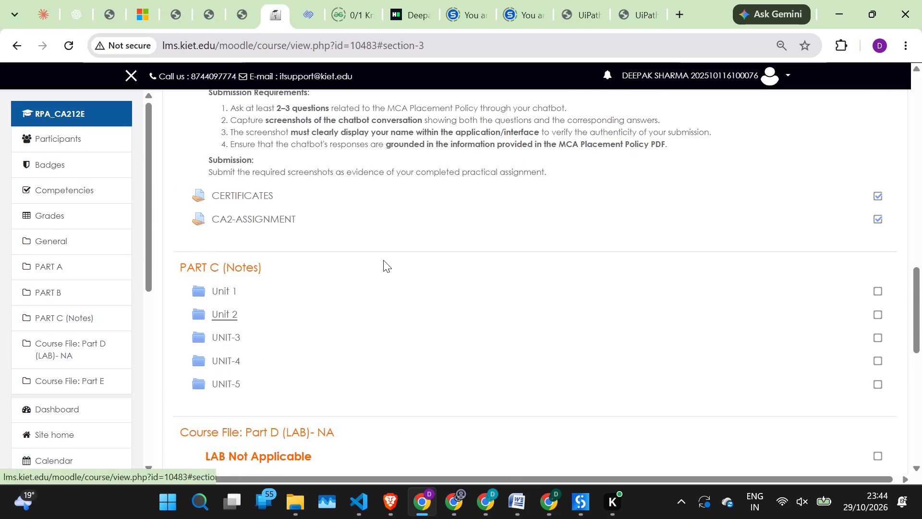
click(267, 219)
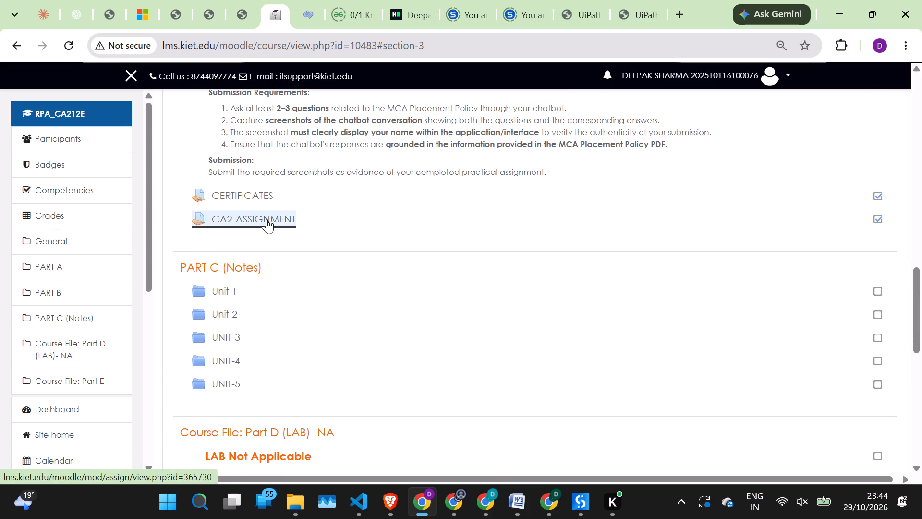
scroll(327, 345, down, 1)
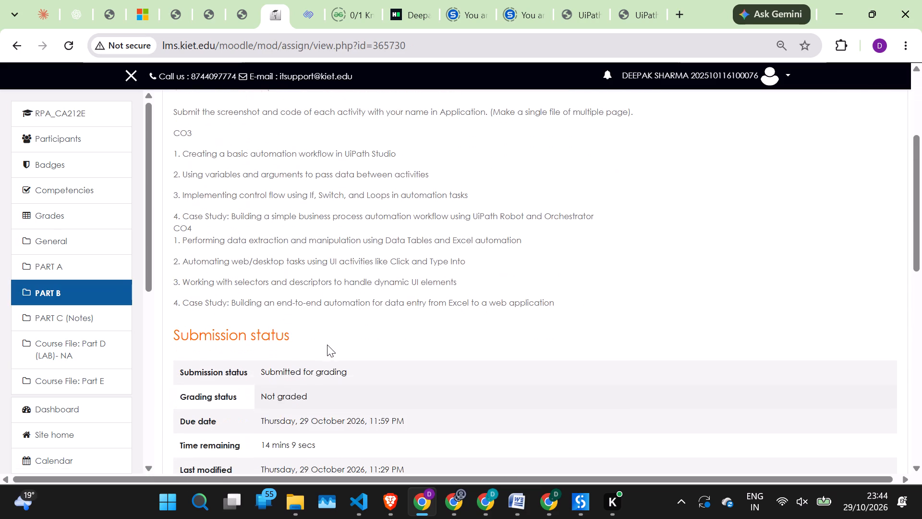
scroll(327, 345, down, 2)
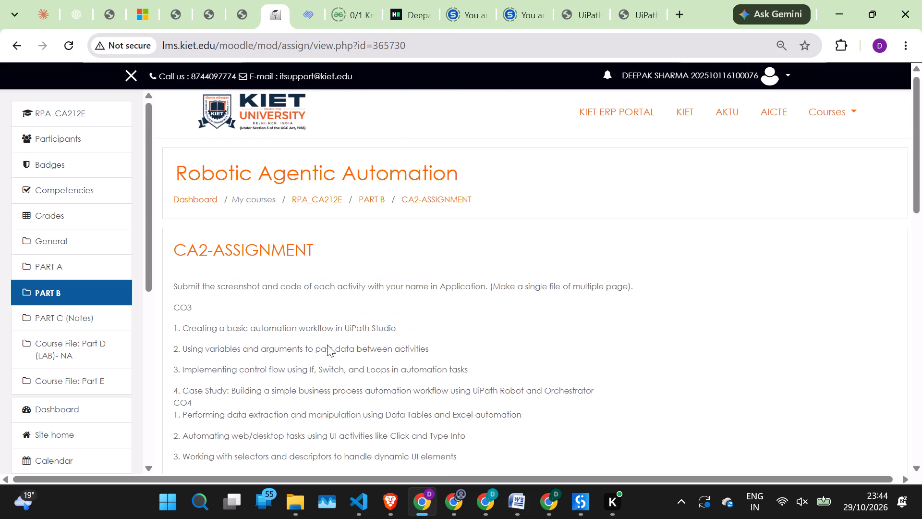
Return to the RPA_CA212E course page and open the CERTIFICATES assignment.
scroll(327, 345, right, 6)
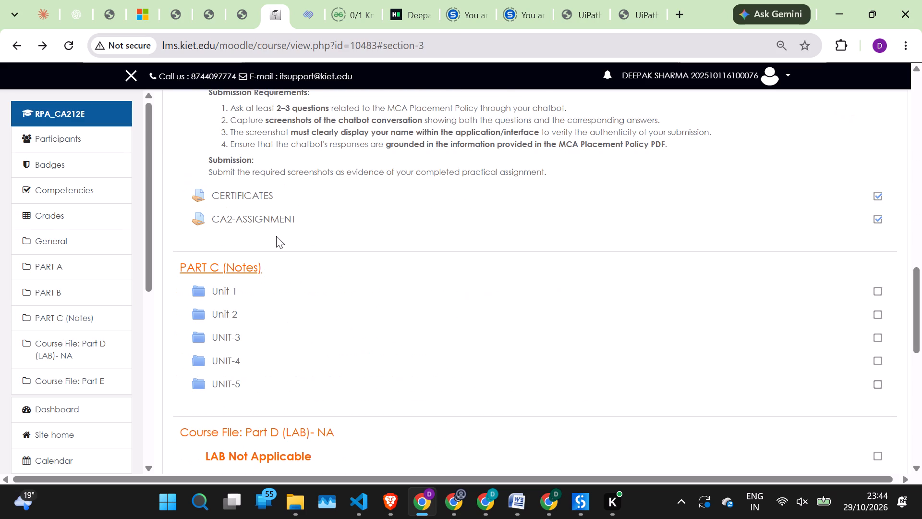
scroll(276, 236, up, 1)
click(267, 236)
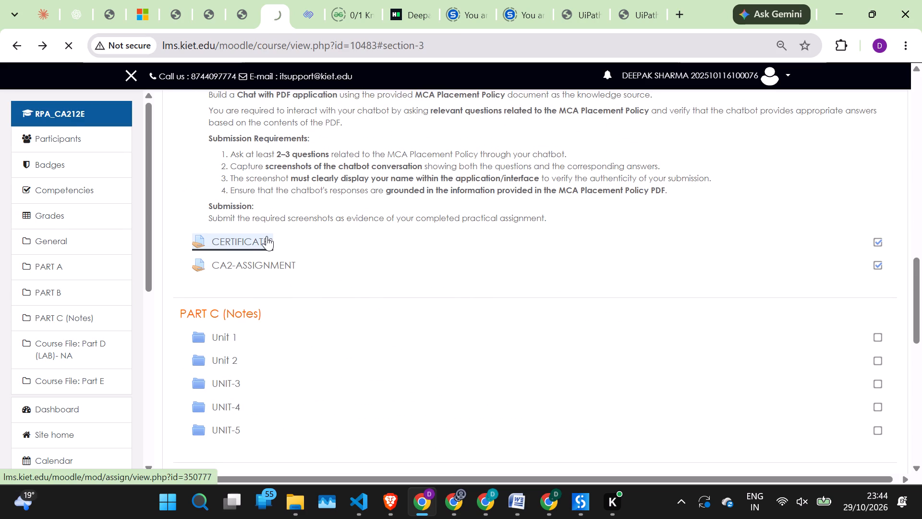
Return from the CERTIFICATES assignment to the RPA_CA212E course page and look over its PART B assignments and quizzes.
scroll(267, 236, right, 7)
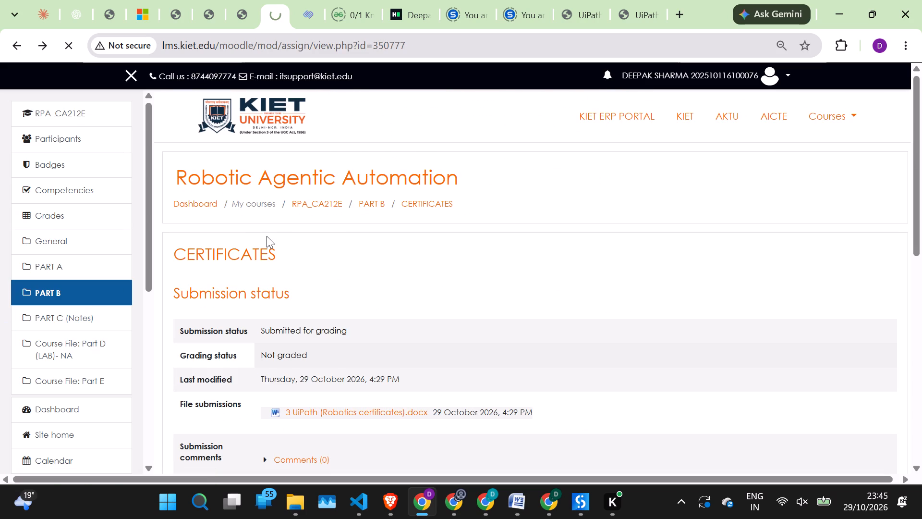
scroll(252, 229, up, 1)
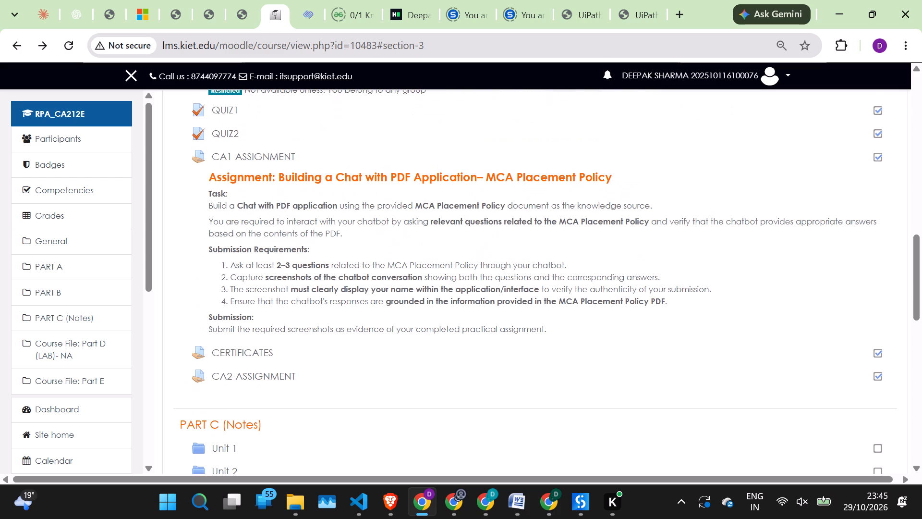
scroll(252, 229, up, 2)
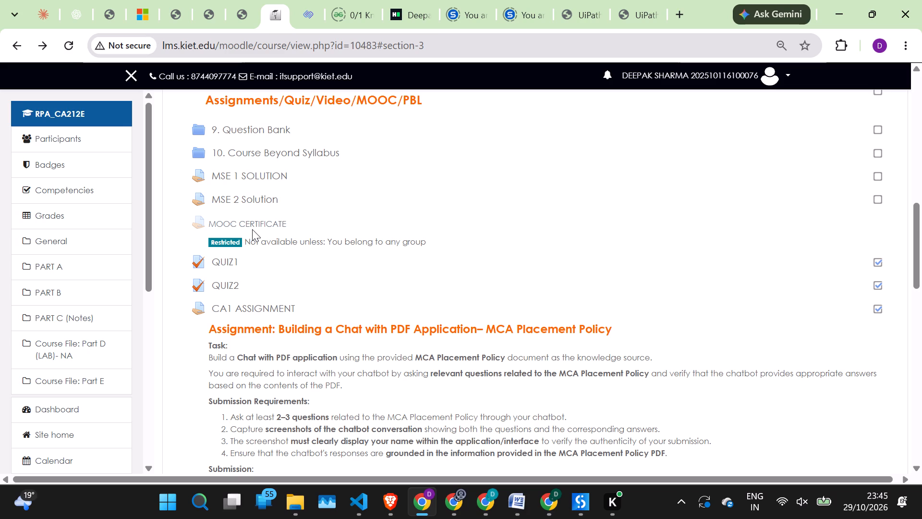
Log out of the current student's Moodle account.
click(757, 71)
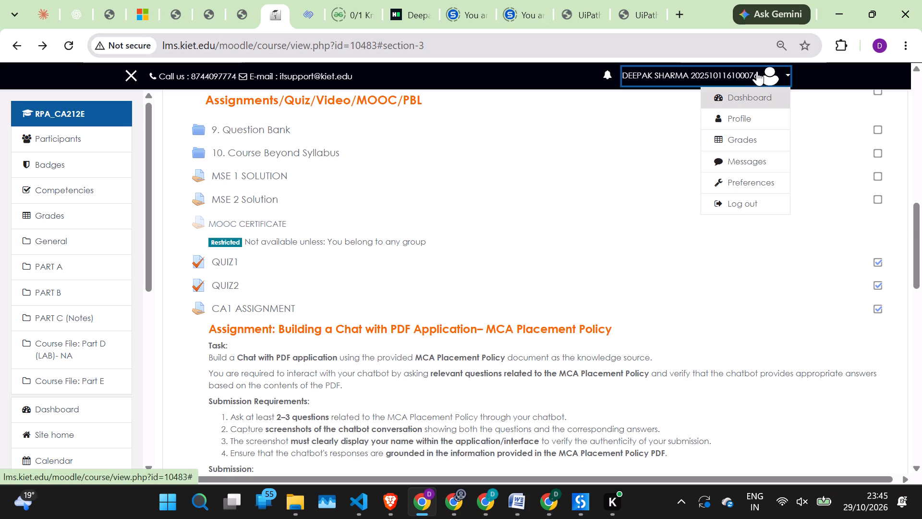
click(750, 198)
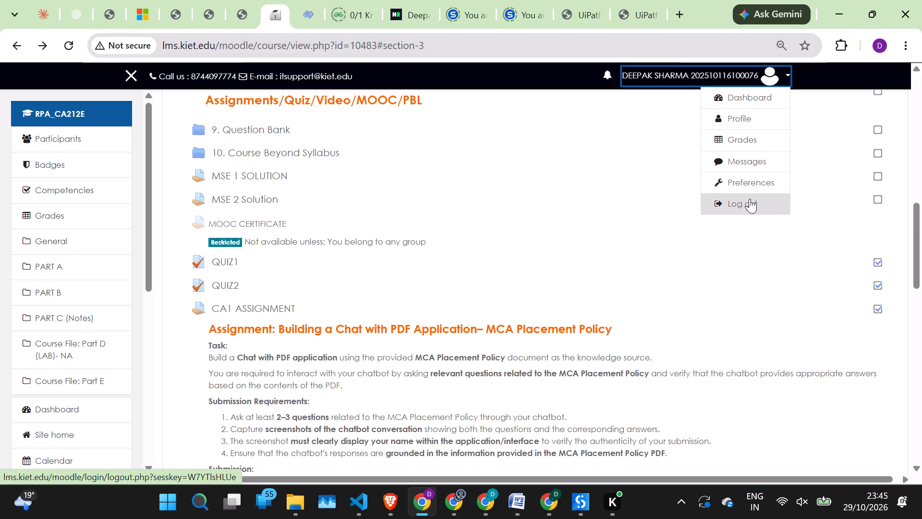
scroll(310, 336, right, 1)
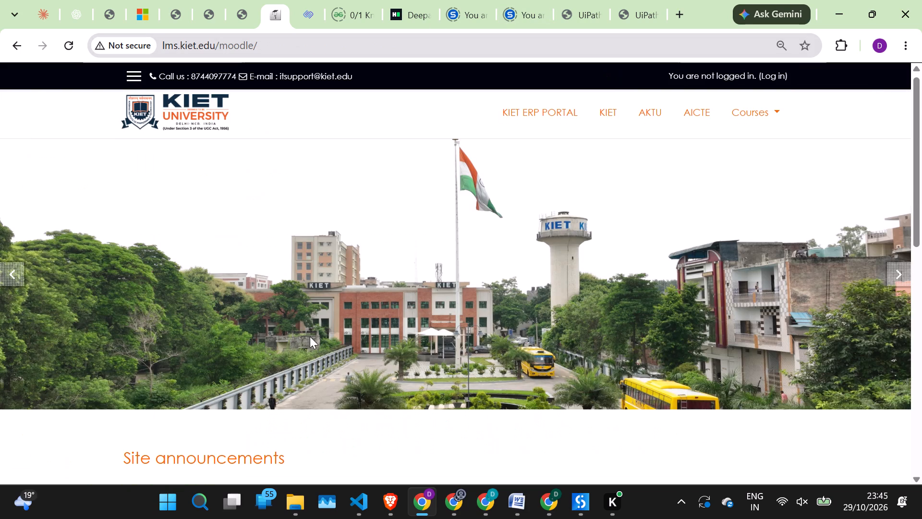
scroll(310, 336, right, 1)
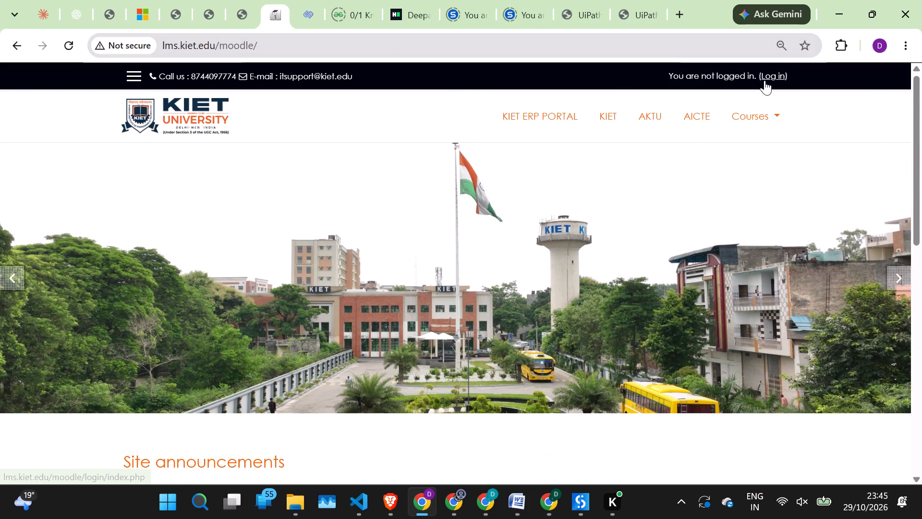